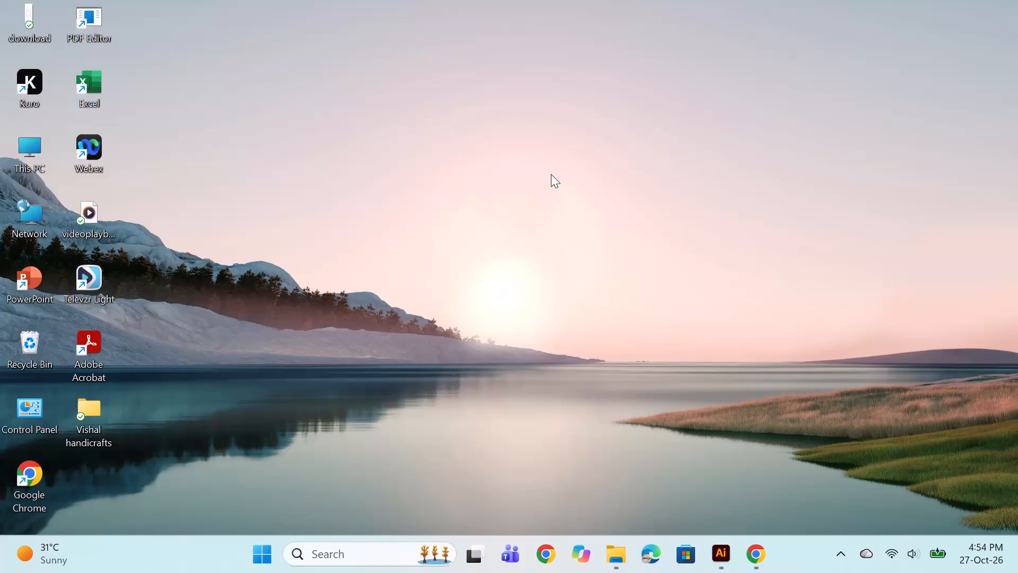
# Launch PowerPoint and open the full collection of new presentation templates and themes.
pyautogui.click(514, 181)
pyautogui.doubleClick(21, 279)
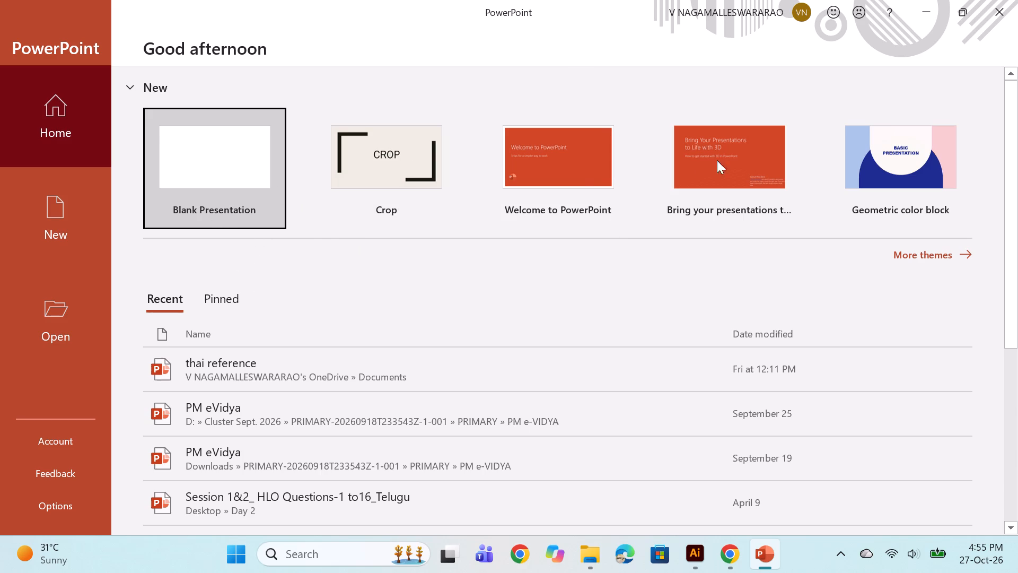
pyautogui.click(935, 270)
pyautogui.click(931, 264)
pyautogui.click(928, 257)
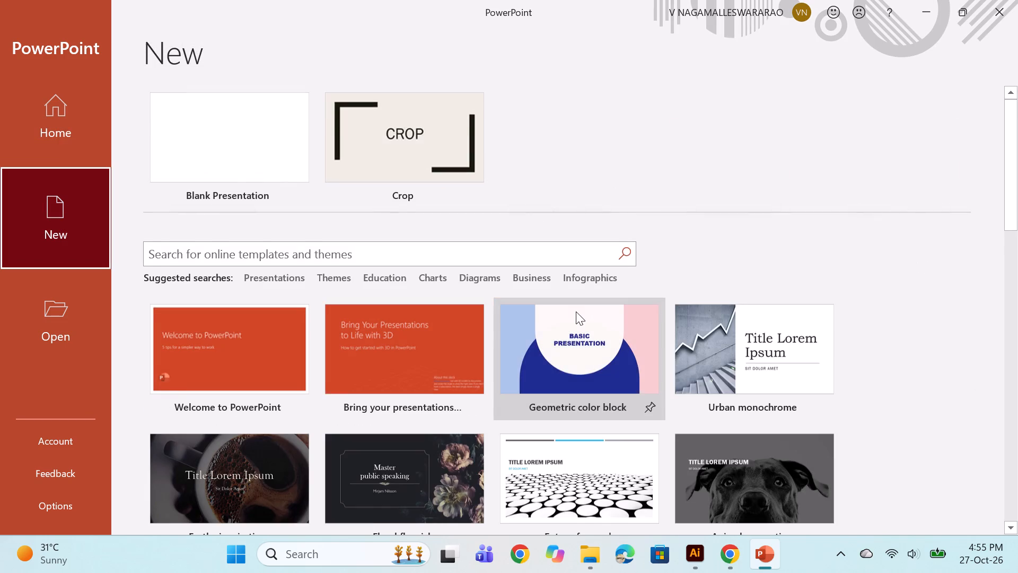
# Look through the suggested presentation templates for a suitable design.
pyautogui.scroll(-2, 576, 311)
pyautogui.scroll(-2, 517, 337)
pyautogui.scroll(-2, 580, 324)
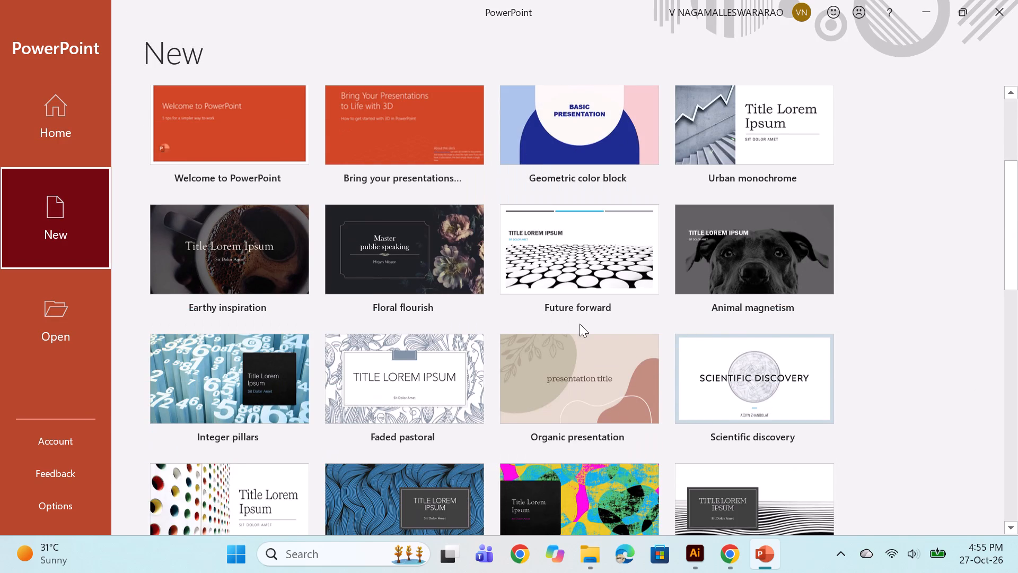
pyautogui.scroll(-11, 580, 324)
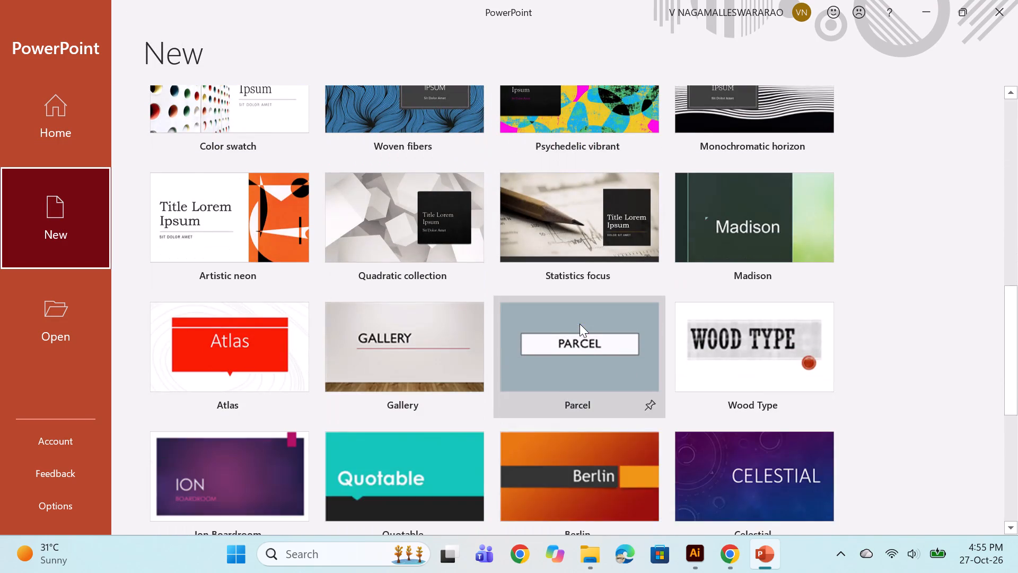
pyautogui.scroll(-9, 580, 324)
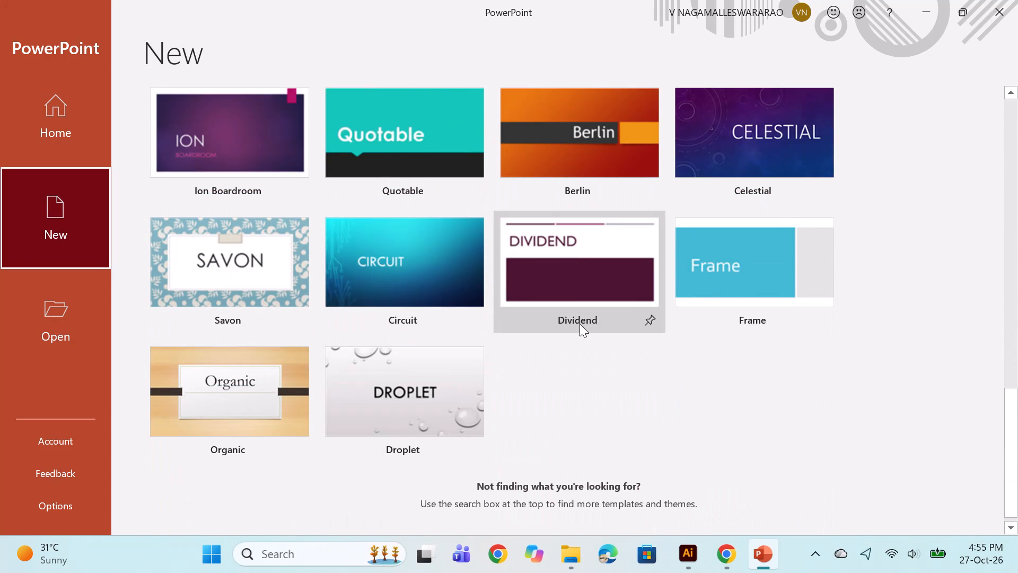
pyautogui.scroll(-3, 580, 324)
pyautogui.scroll(8, 465, 384)
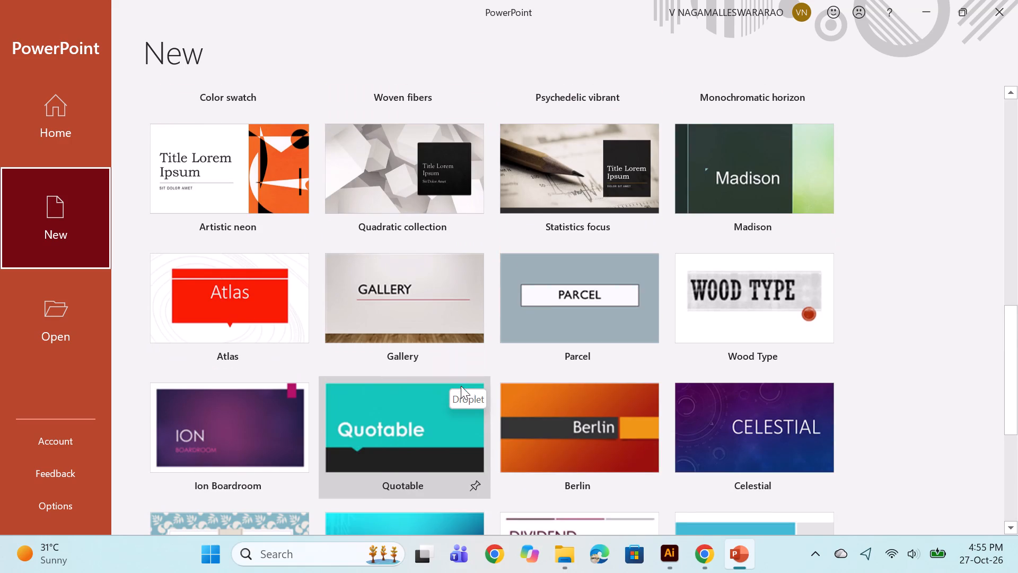
pyautogui.scroll(5, 464, 390)
pyautogui.scroll(-1, 466, 392)
pyautogui.scroll(17, 466, 392)
pyautogui.scroll(15, 399, 293)
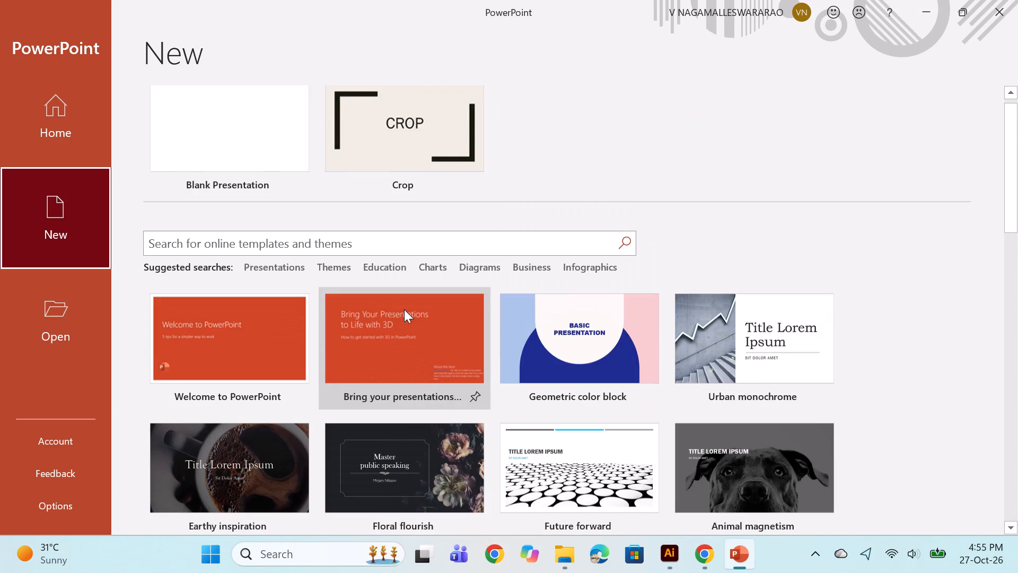
pyautogui.scroll(-6, 406, 311)
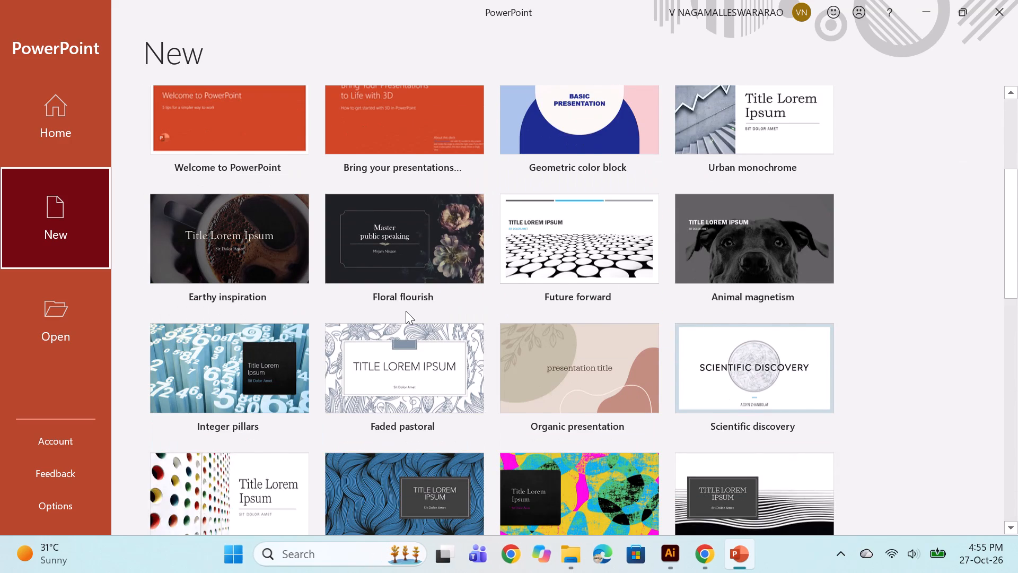
pyautogui.scroll(-13, 406, 311)
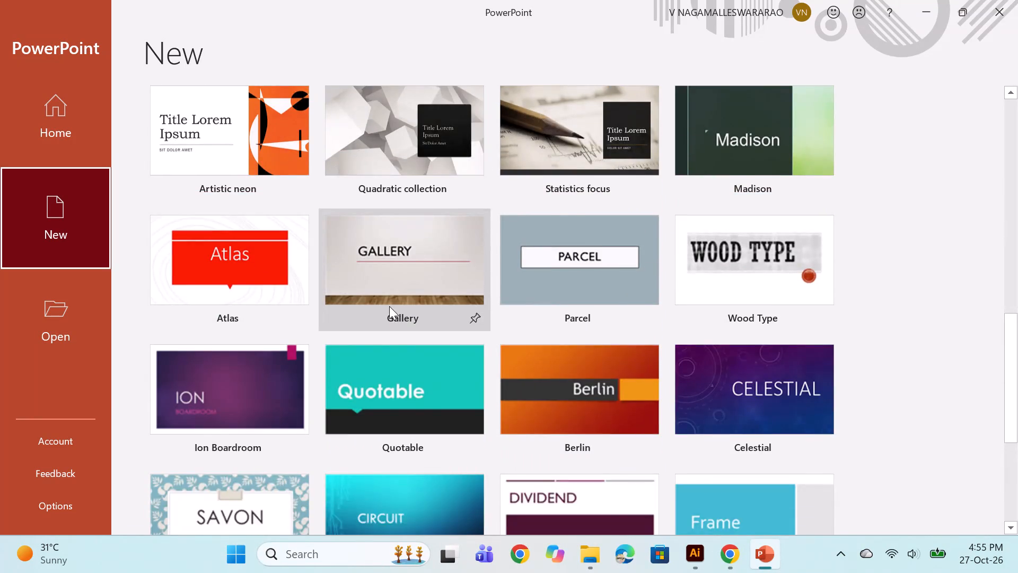
pyautogui.scroll(-12, 389, 306)
pyautogui.click(543, 463)
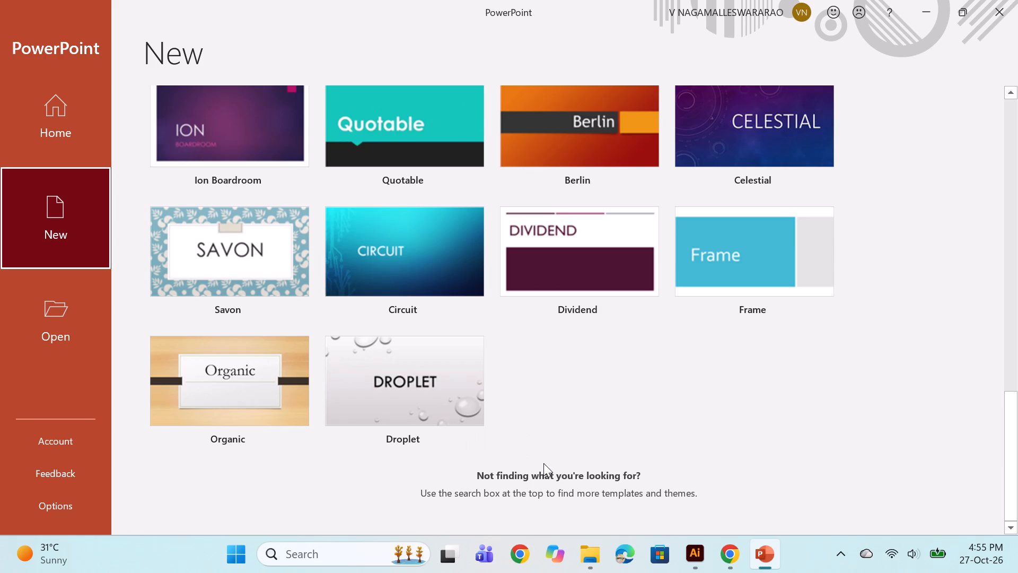
pyautogui.scroll(20, 543, 463)
pyautogui.scroll(1, 543, 463)
pyautogui.scroll(-1, 520, 385)
pyautogui.scroll(9, 517, 379)
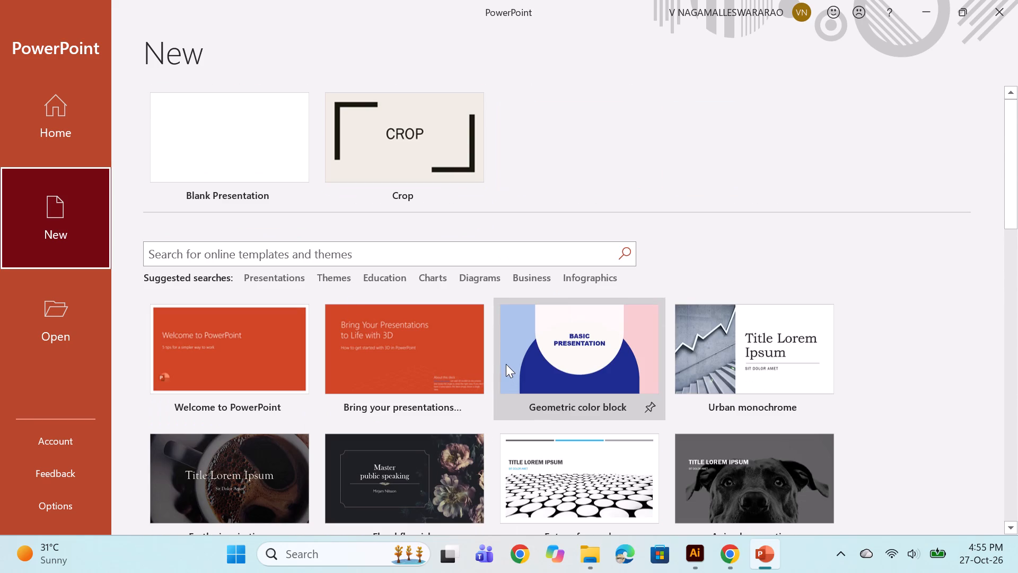
# Browse the suggested Presentations template category, and return to the main template collection.
pyautogui.click(295, 280)
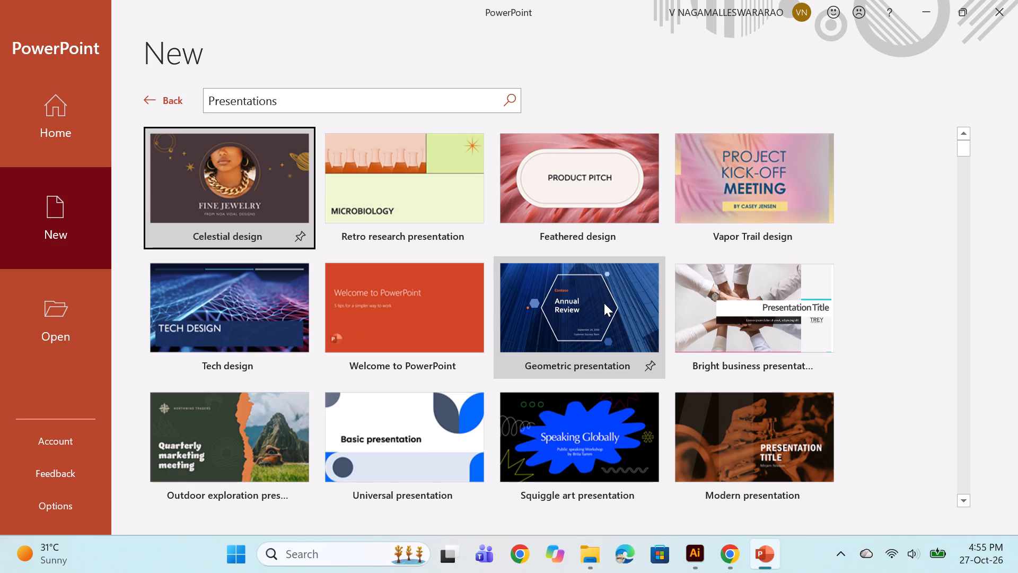
pyautogui.scroll(-13, 604, 303)
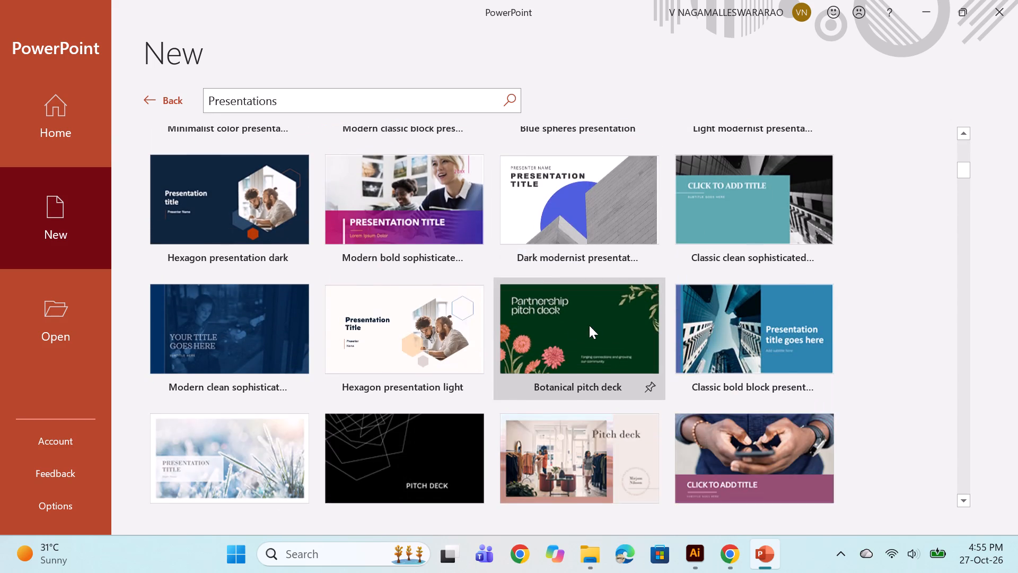
pyautogui.scroll(19, 587, 326)
pyautogui.click(153, 103)
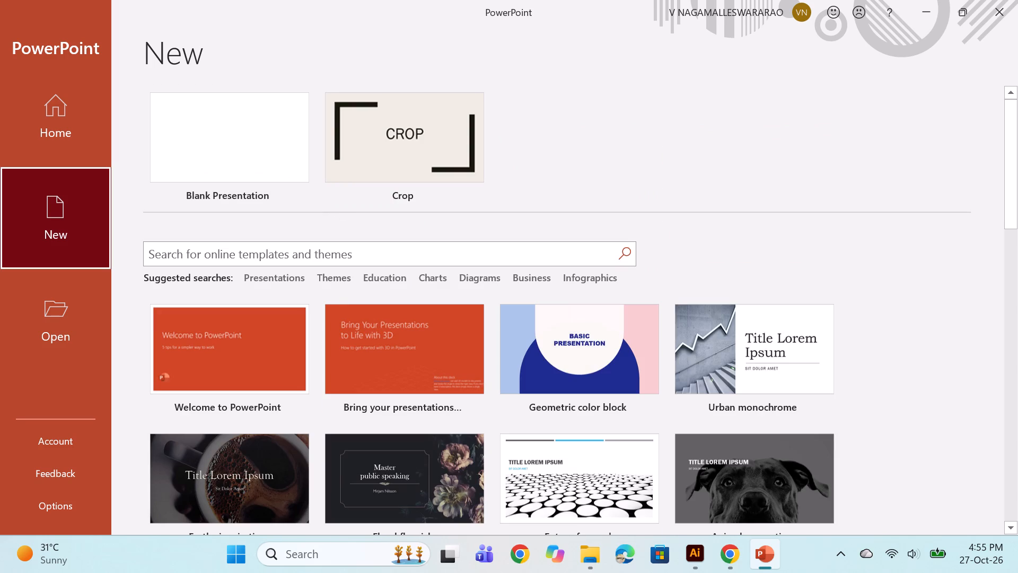
# Open the suggested Themes template category and examine its designs for a suitable one.
pyautogui.click(328, 282)
pyautogui.click(330, 282)
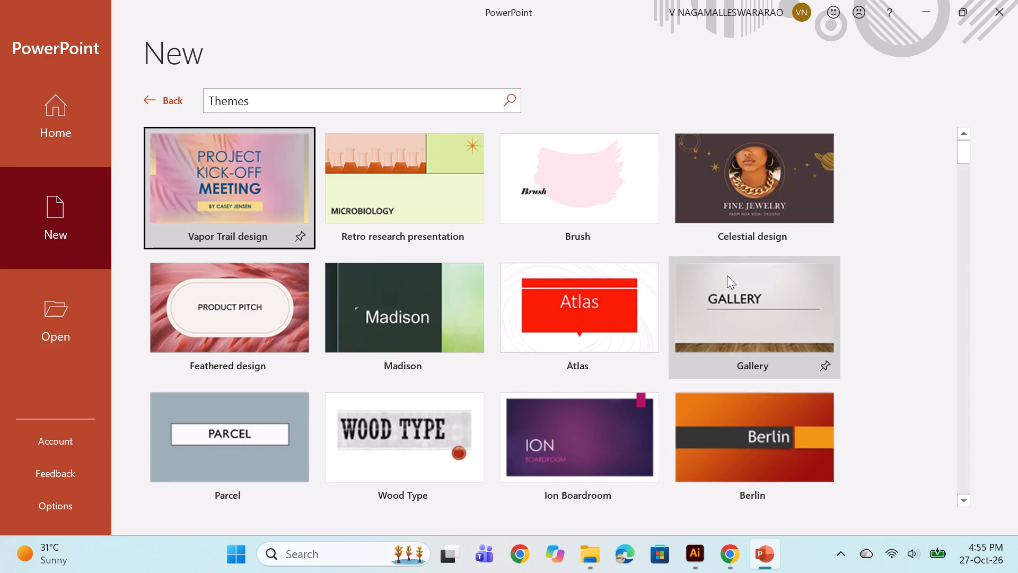
pyautogui.scroll(-6, 532, 233)
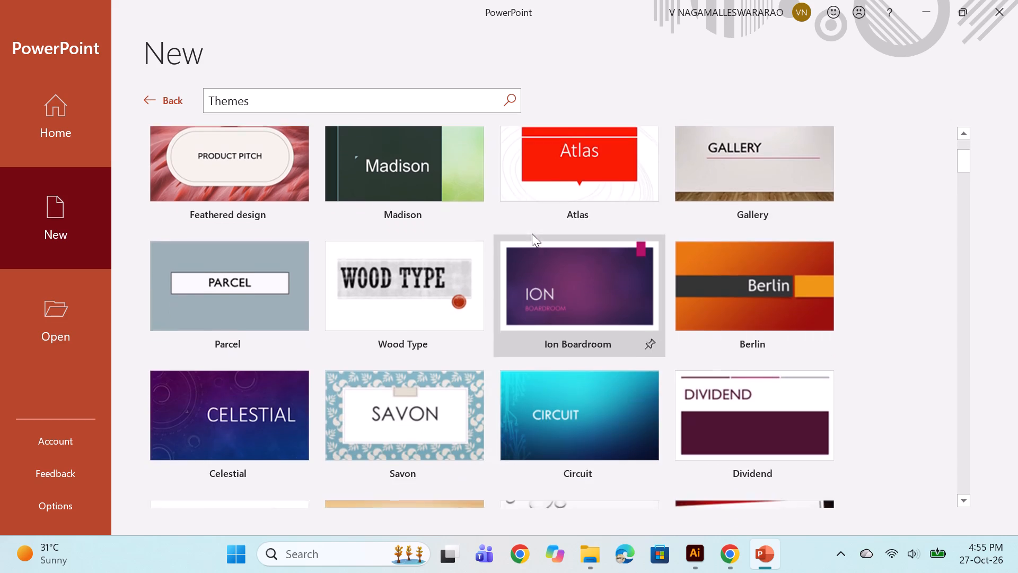
pyautogui.scroll(-10, 532, 233)
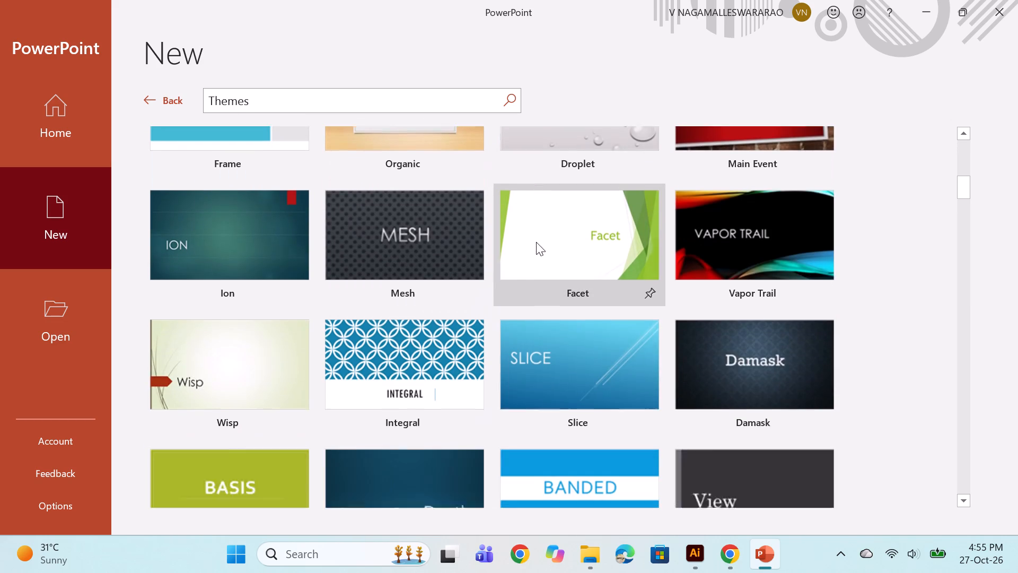
pyautogui.scroll(-13, 536, 242)
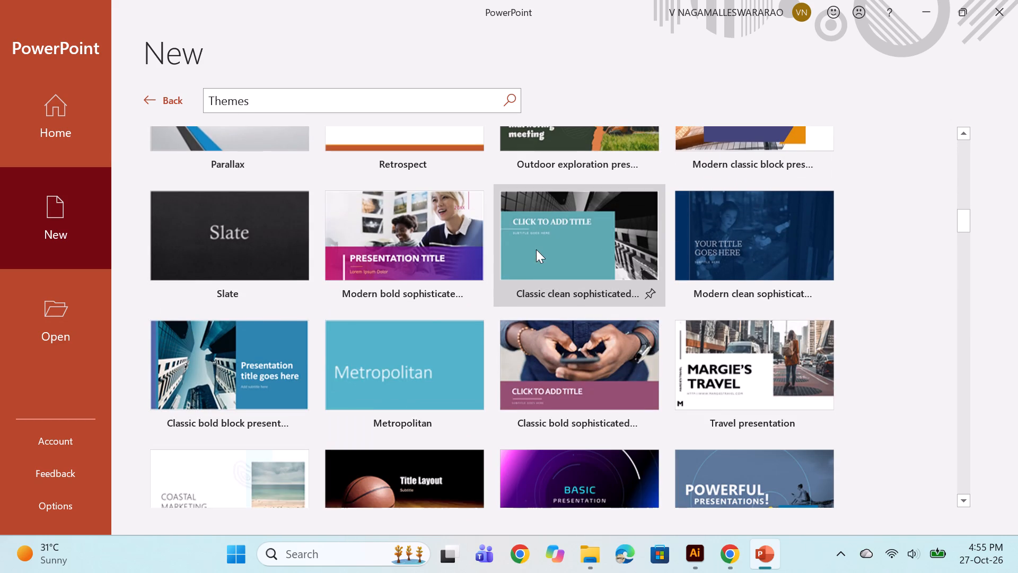
pyautogui.scroll(-18, 536, 249)
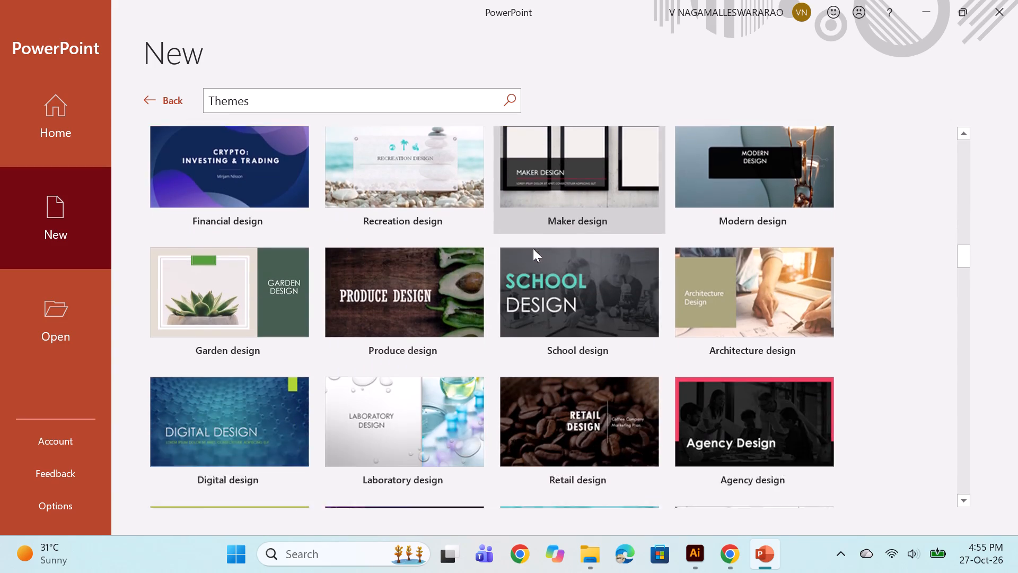
pyautogui.scroll(-18, 533, 248)
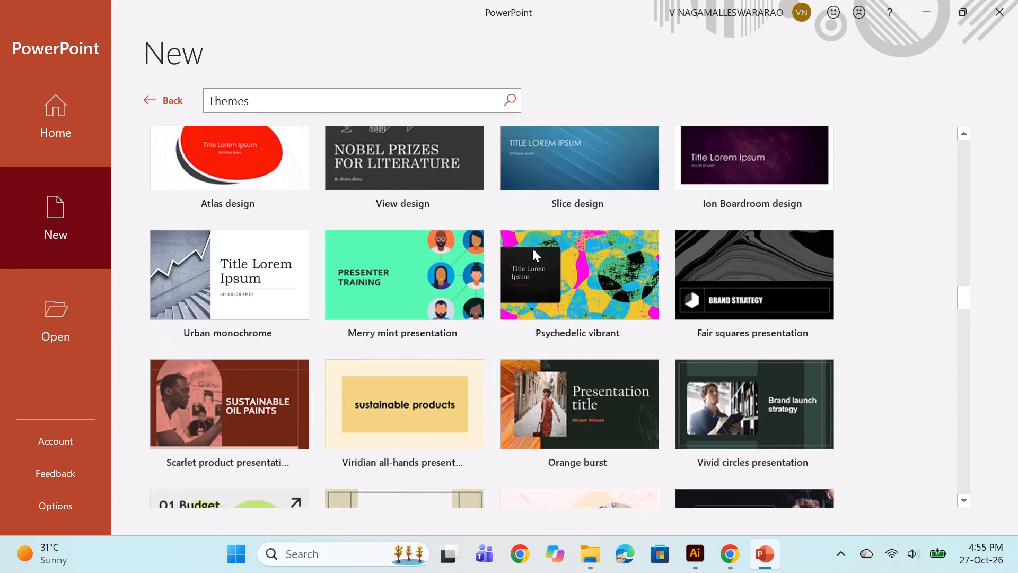
pyautogui.scroll(-2, 532, 248)
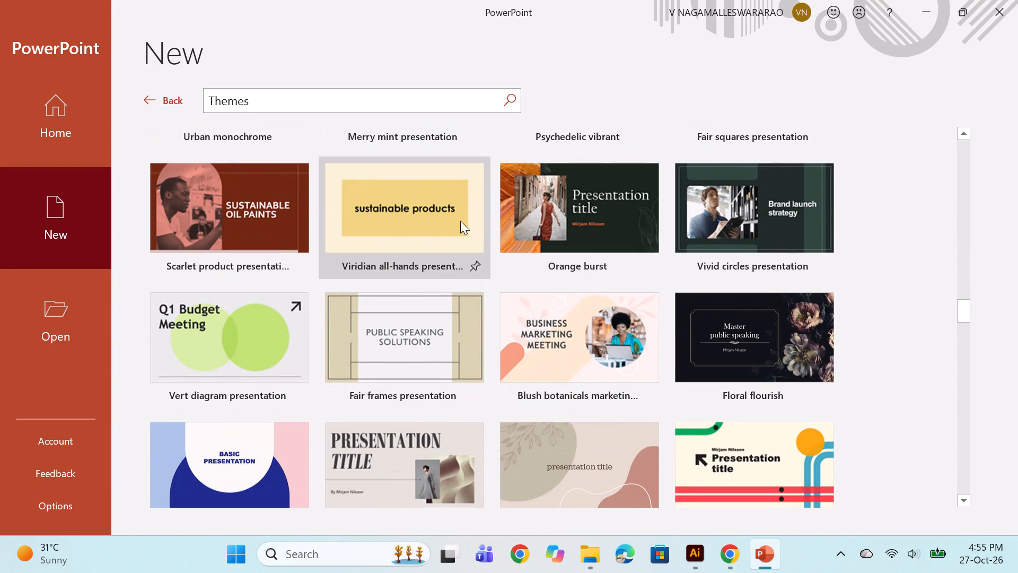
pyautogui.scroll(-7, 460, 221)
pyautogui.scroll(-5, 488, 262)
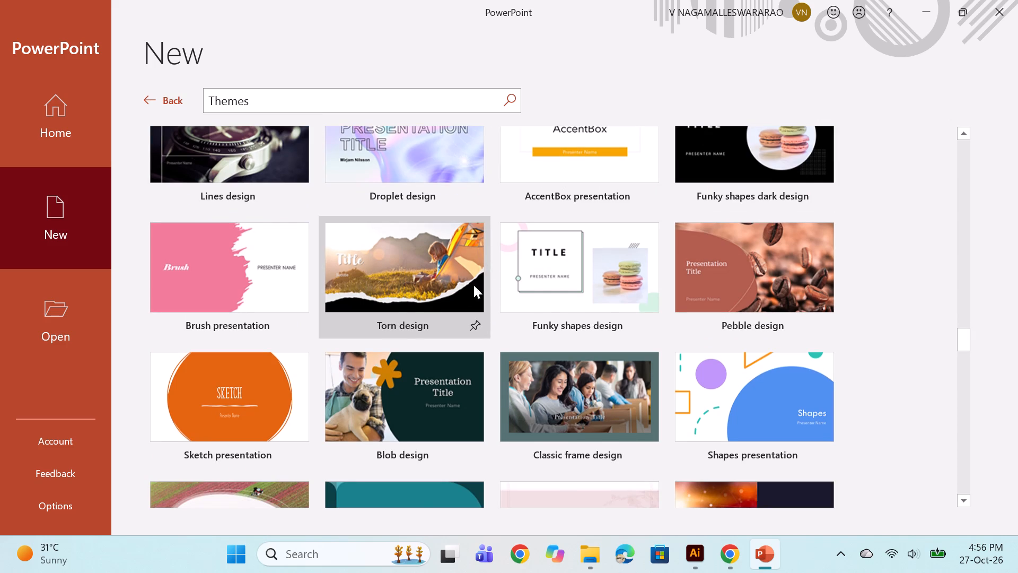
pyautogui.scroll(-10, 398, 300)
pyautogui.scroll(8, 436, 309)
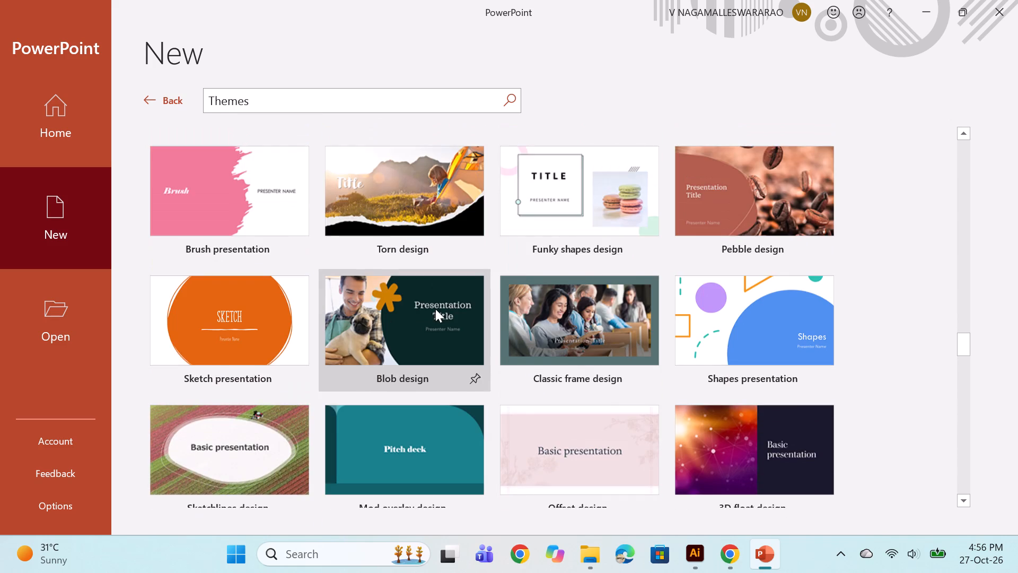
pyautogui.scroll(-5, 435, 309)
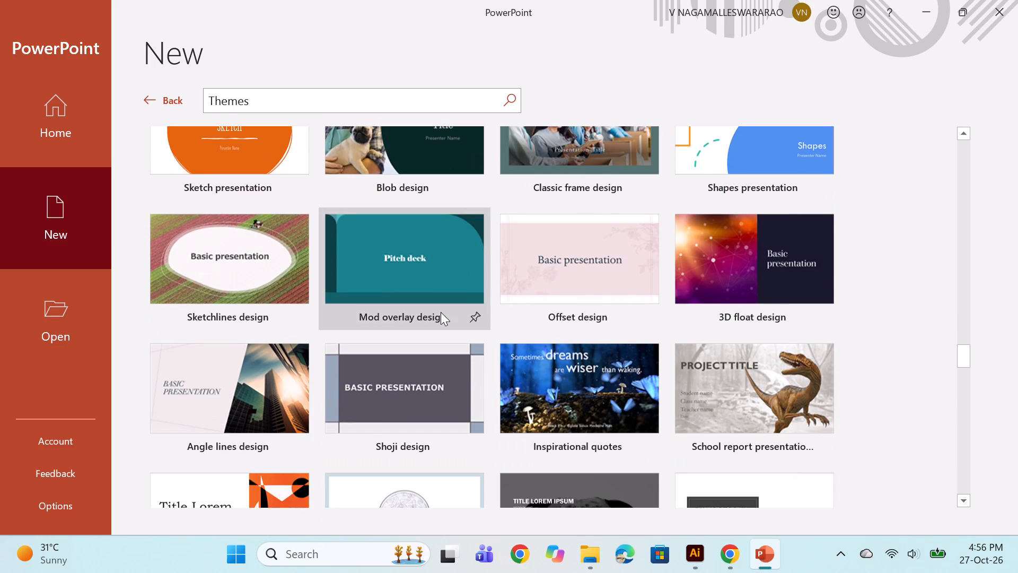
pyautogui.scroll(-13, 441, 312)
pyautogui.scroll(5, 441, 312)
pyautogui.scroll(-12, 441, 312)
pyautogui.scroll(6, 441, 314)
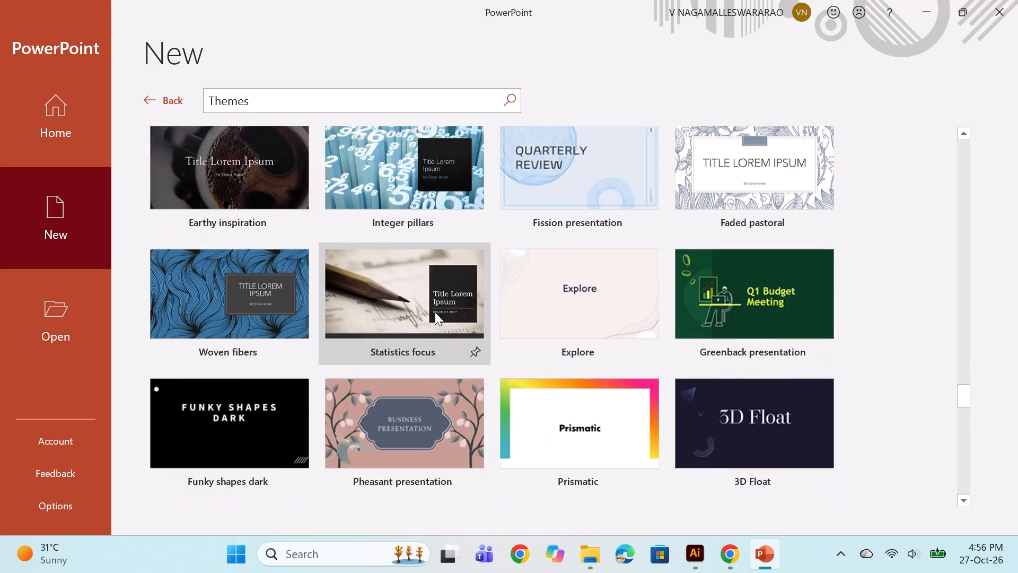
pyautogui.scroll(3, 435, 312)
# Create a new presentation from the Pastels Presentation template.
pyautogui.click(406, 211)
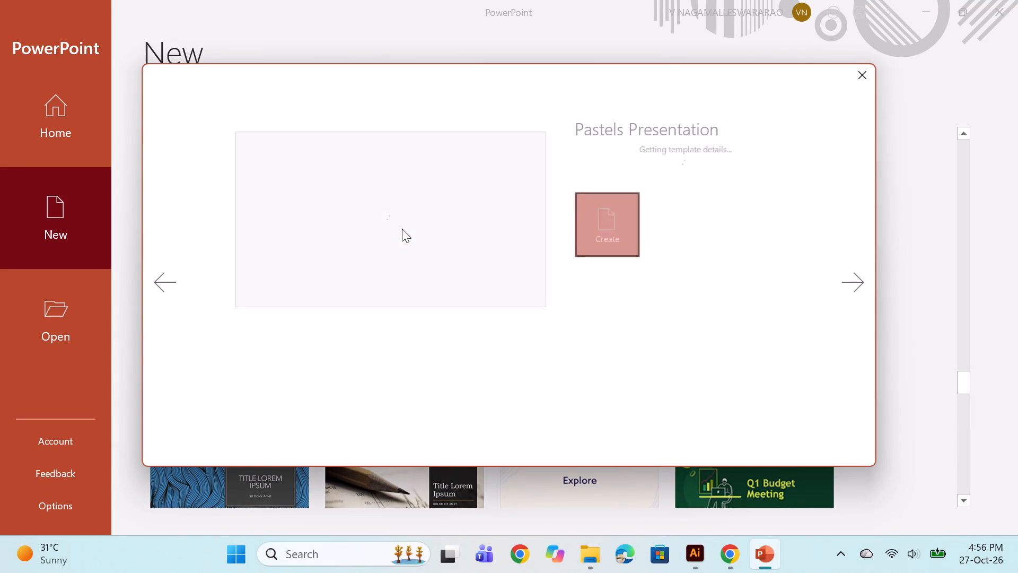
pyautogui.scroll(-2, 517, 262)
pyautogui.click(612, 278)
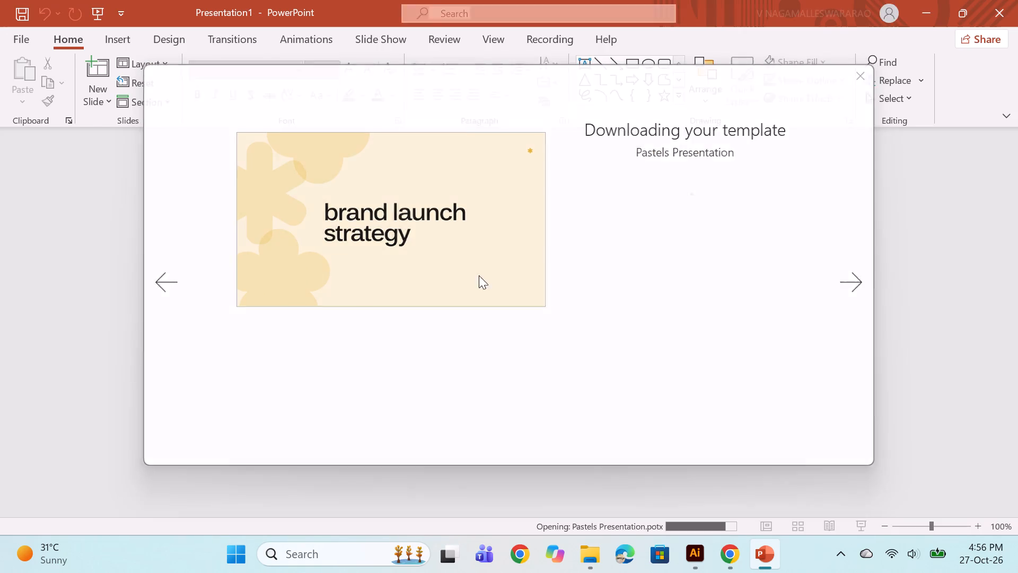
# Look through the template's slides to review their layouts and content.
pyautogui.click(75, 239)
pyautogui.click(87, 314)
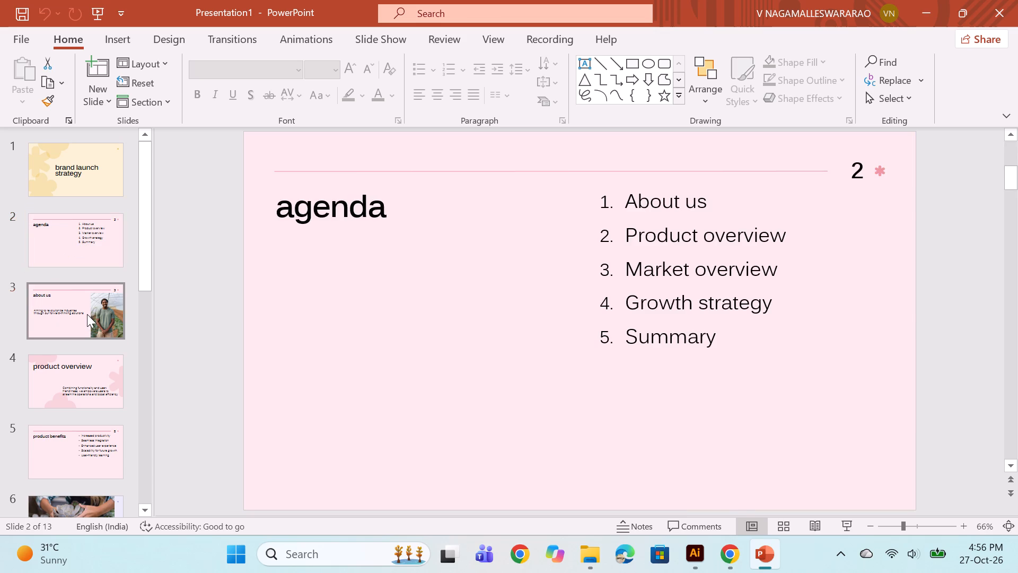
pyautogui.click(94, 369)
pyautogui.scroll(-5, 94, 369)
pyautogui.scroll(7, 75, 334)
pyautogui.scroll(-11, 74, 280)
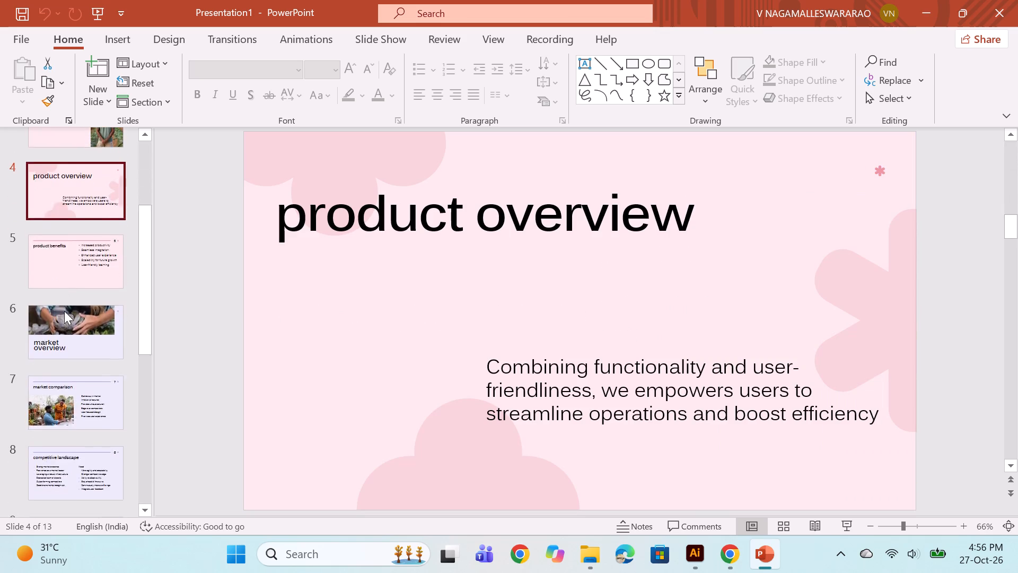
pyautogui.scroll(-2, 64, 311)
pyautogui.scroll(16, 62, 328)
# Delete slides 2 to 12, from the agenda through the summary, keeping only the title and thank you slides.
pyautogui.click(81, 236)
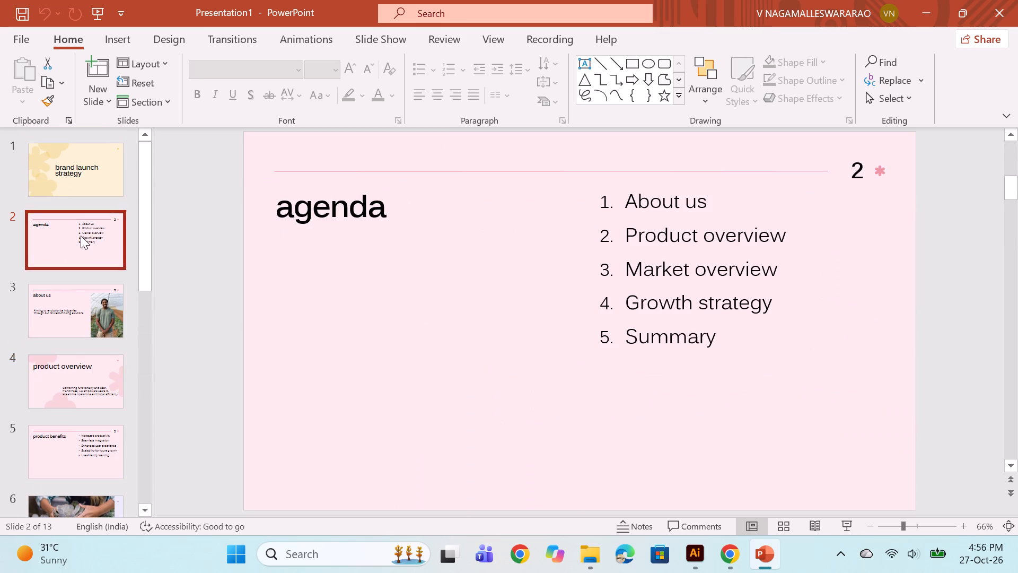
pyautogui.scroll(-20, 81, 275)
pyautogui.scroll(-13, 81, 275)
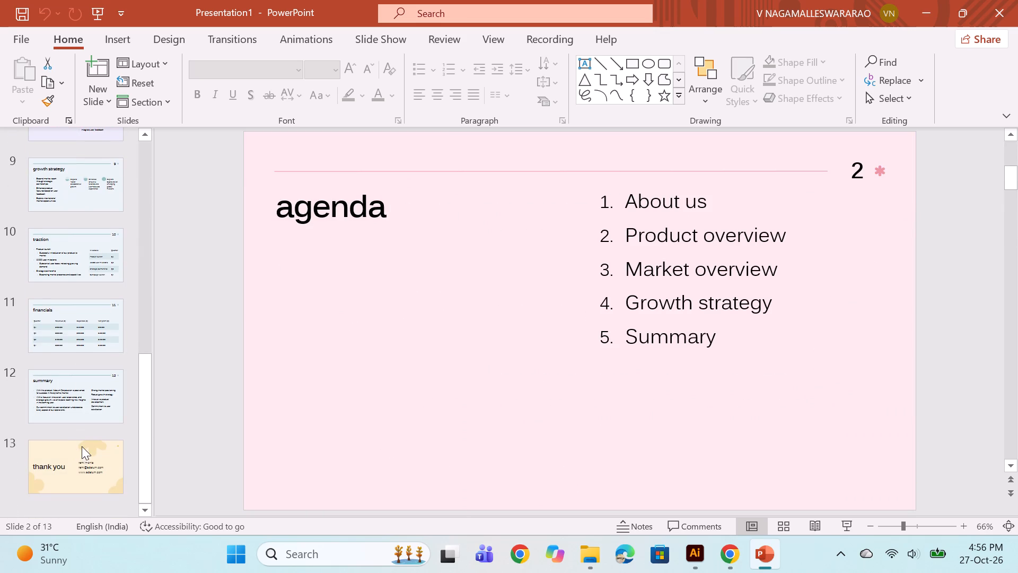
pyautogui.click(84, 408)
pyautogui.scroll(20, 51, 317)
pyautogui.scroll(7, 51, 317)
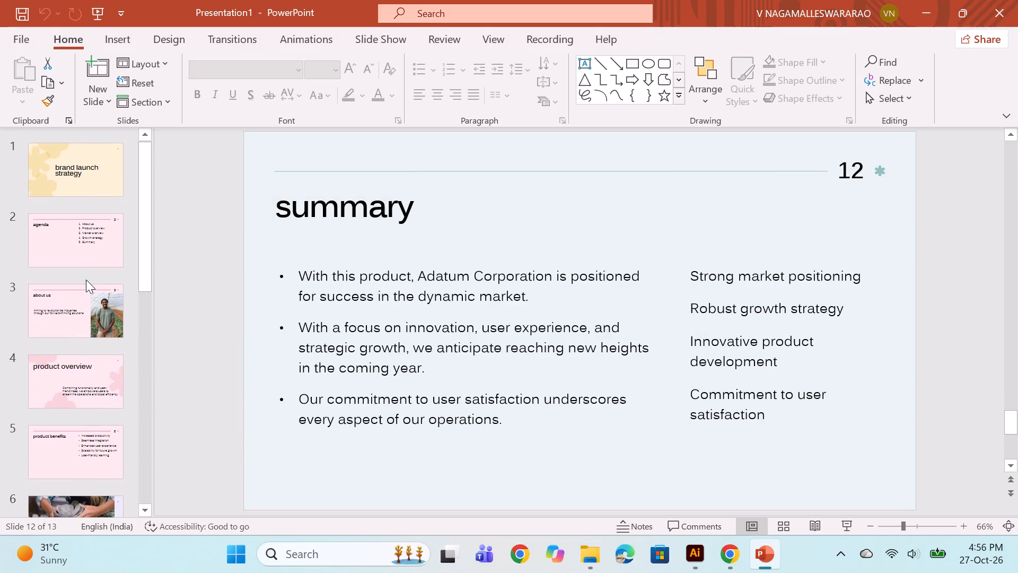
pyautogui.keyDown('shift'); pyautogui.click(77, 262); pyautogui.keyUp('shift')
pyautogui.rightClick(77, 262)
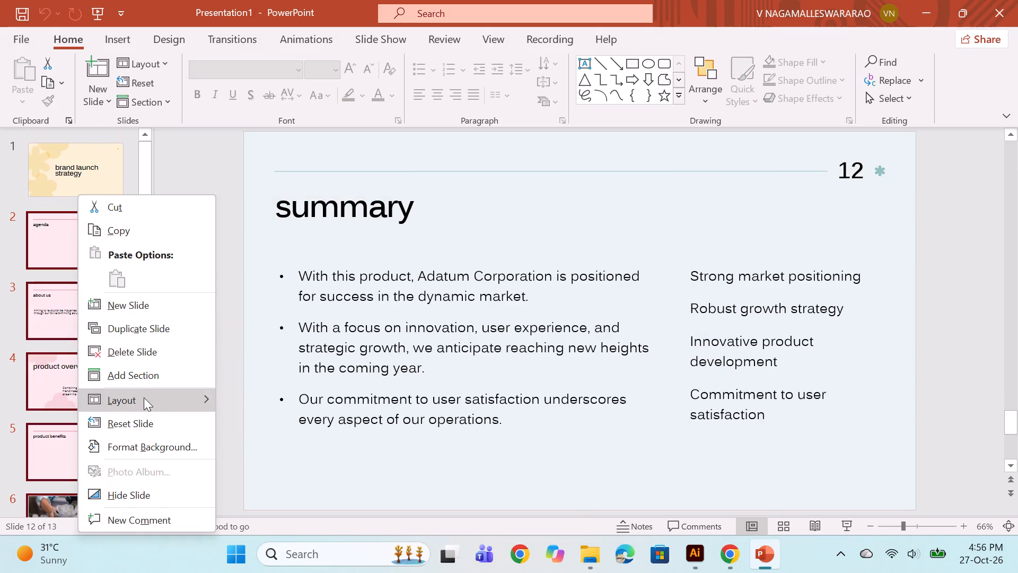
pyautogui.click(137, 354)
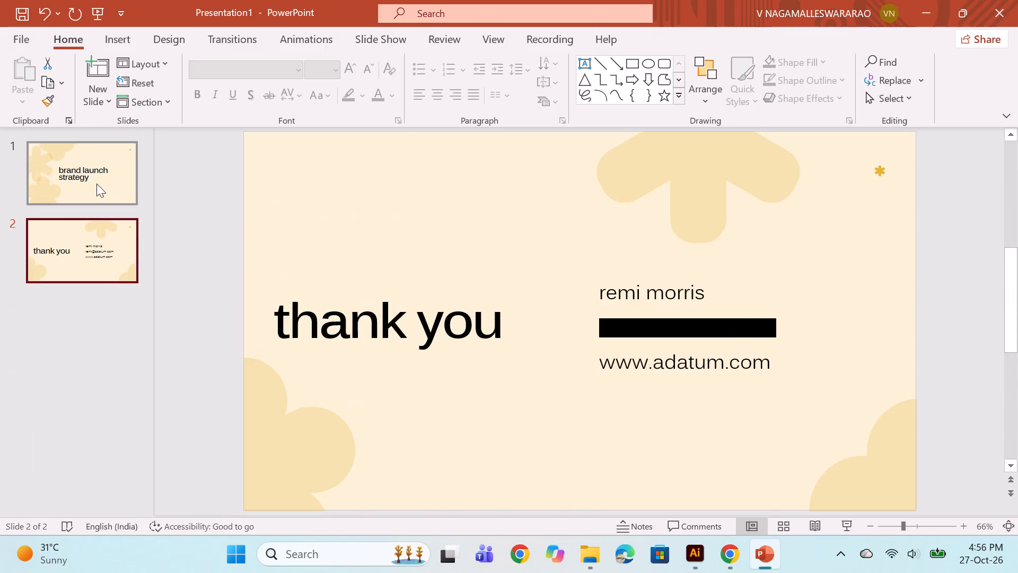
# Delete the "brand launch strategy" title text and its empty title placeholder from slide 1.
pyautogui.click(96, 184)
pyautogui.click(481, 305)
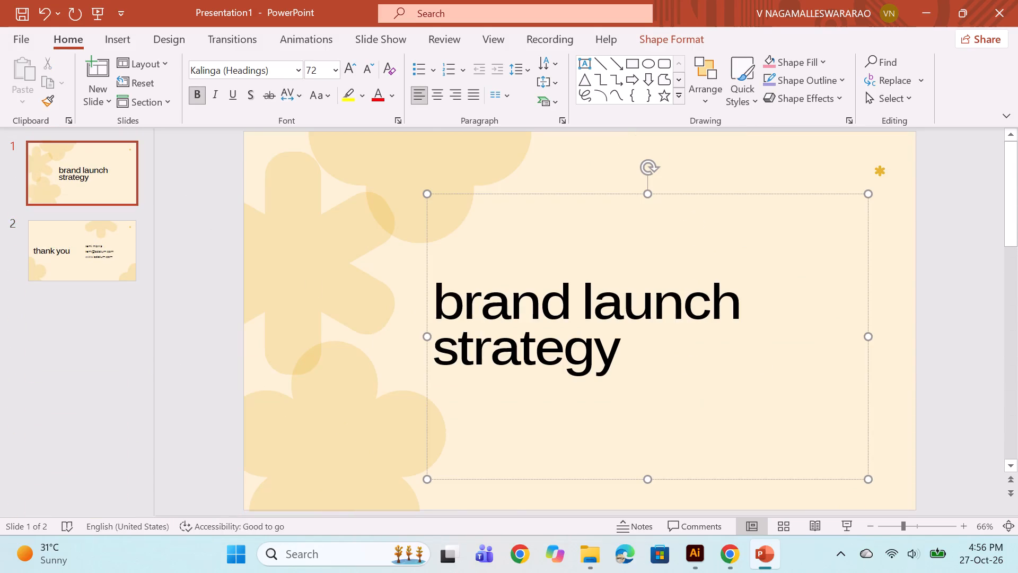
pyautogui.press('BackSpace')
pyautogui.press('BackSpace')
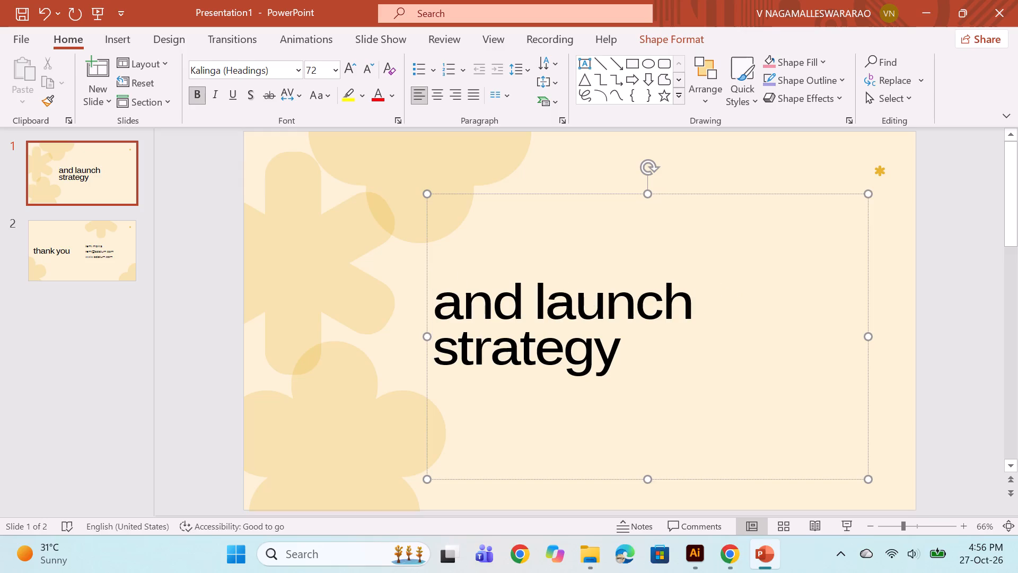
pyautogui.click(622, 361)
pyautogui.press('BackSpace')
pyautogui.moveTo(617, 192); pyautogui.dragTo(568, 222)
pyautogui.press('BackSpace')
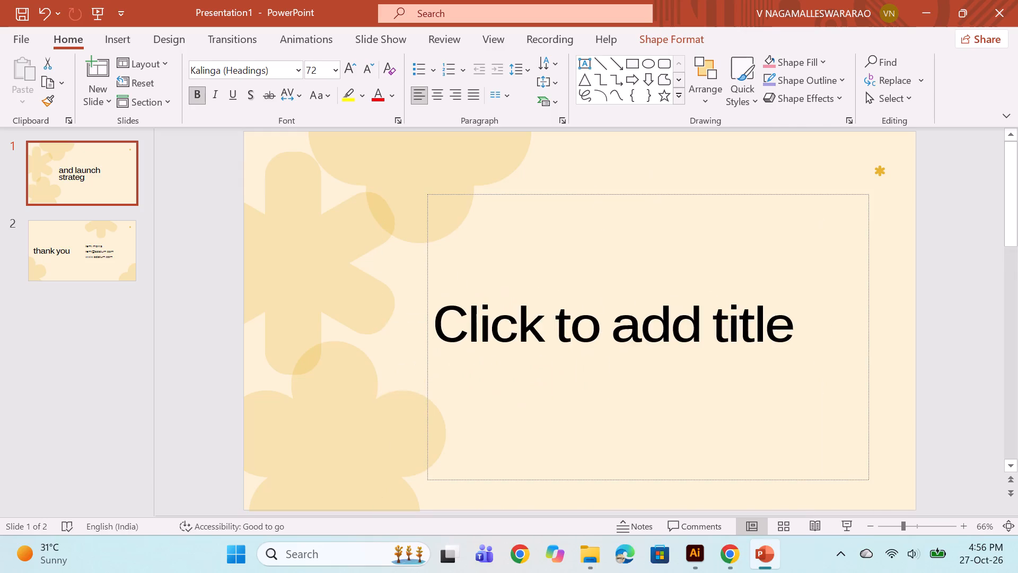
pyautogui.moveTo(640, 191); pyautogui.dragTo(563, 223)
pyautogui.press('BackSpace')
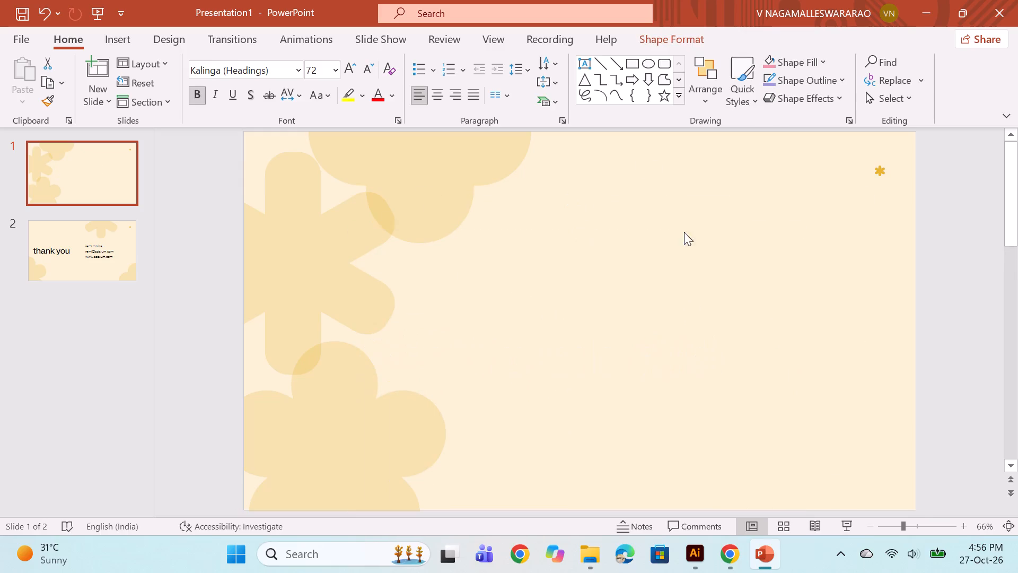
# Delete the "thank you" text and its empty title placeholder from slide 2.
pyautogui.click(60, 256)
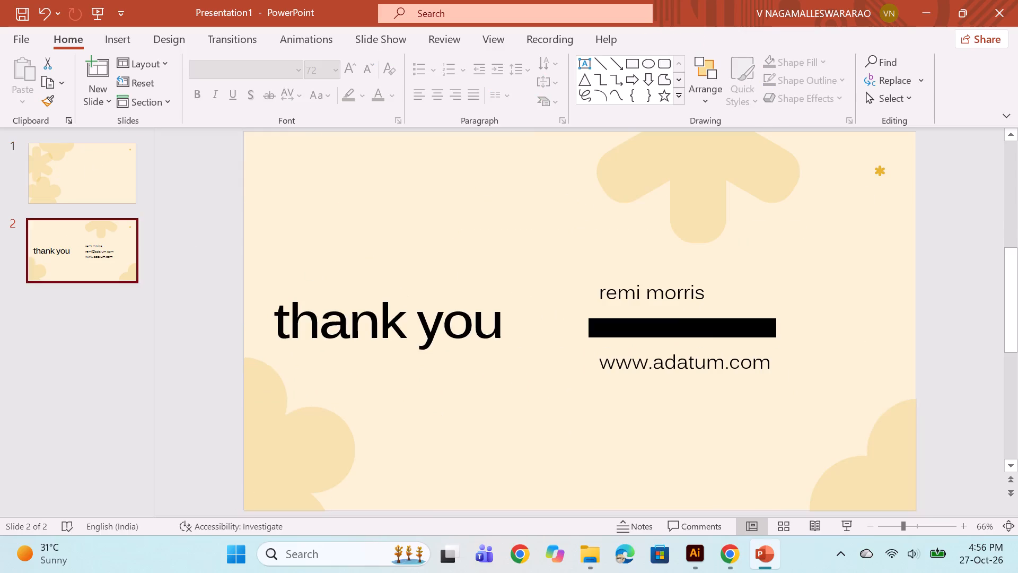
pyautogui.click(410, 325)
pyautogui.moveTo(413, 186); pyautogui.dragTo(488, 215)
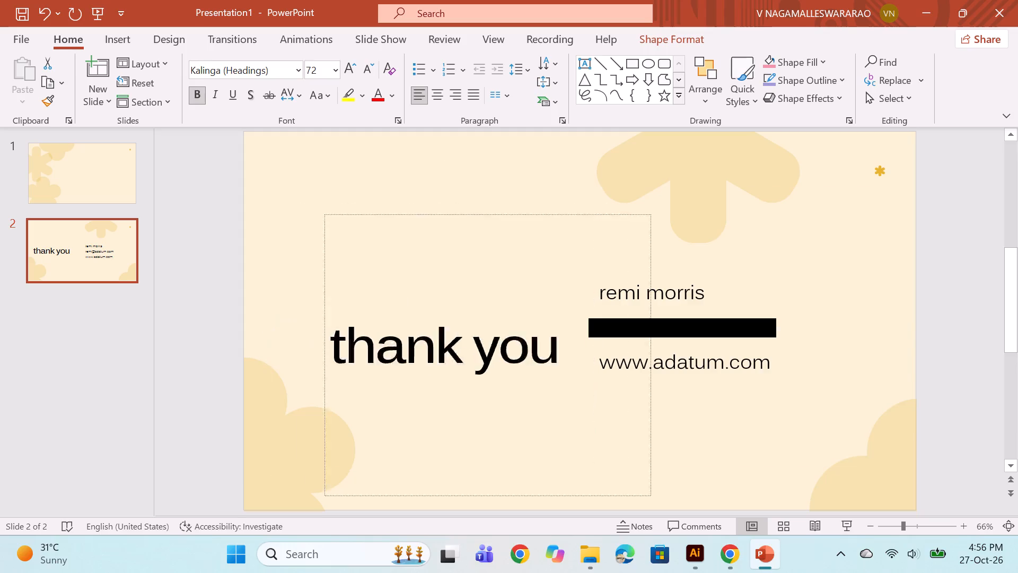
pyautogui.moveTo(488, 215); pyautogui.dragTo(528, 231)
pyautogui.press('BackSpace')
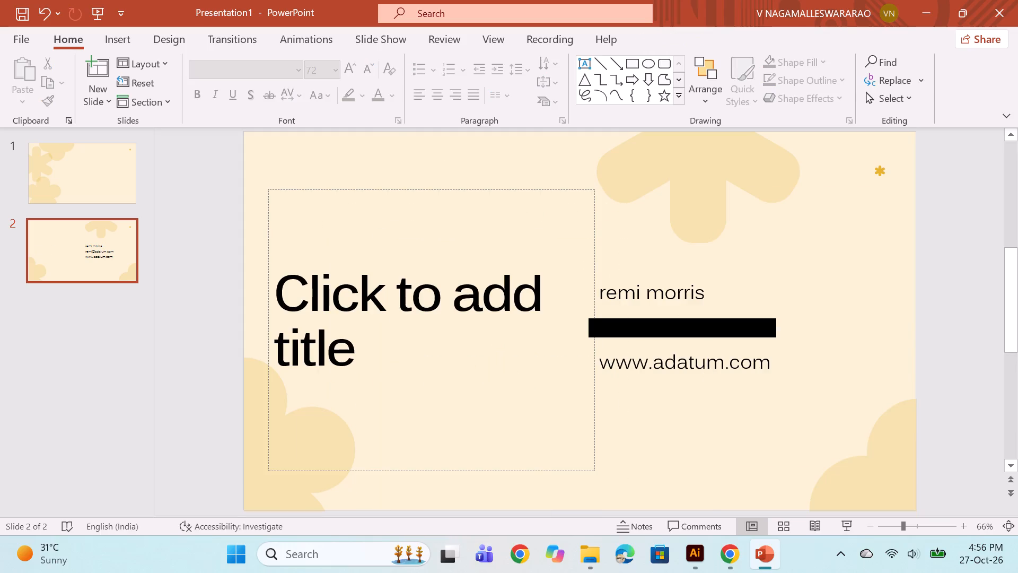
pyautogui.moveTo(464, 186); pyautogui.dragTo(487, 216)
pyautogui.press('BackSpace')
# Delete the contact details text and its empty content placeholder from slide 2.
pyautogui.click(673, 288)
pyautogui.press('BackSpace')
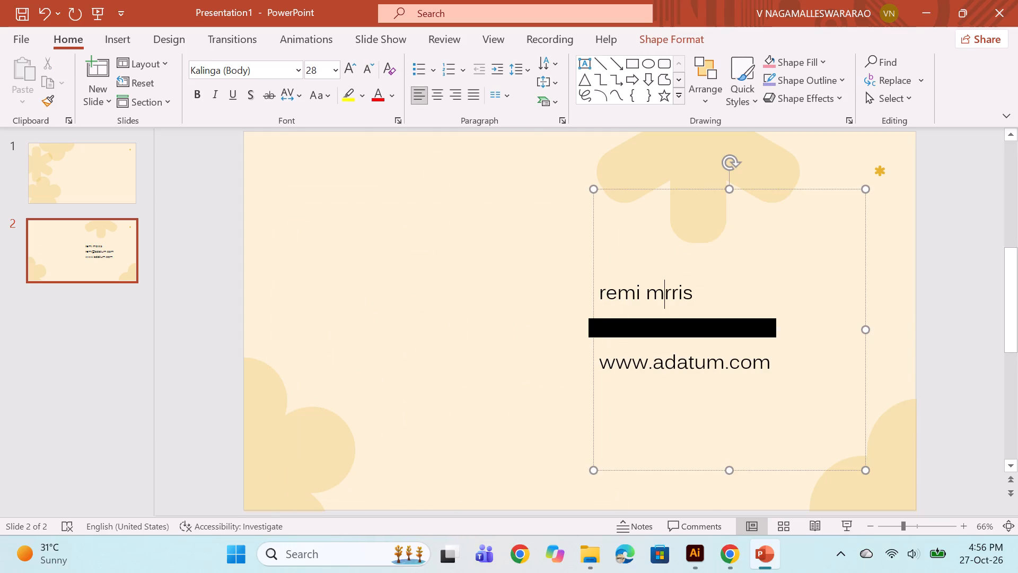
pyautogui.moveTo(707, 187); pyautogui.dragTo(609, 204)
pyautogui.press('BackSpace')
pyautogui.moveTo(663, 189); pyautogui.dragTo(565, 223)
pyautogui.press('BackSpace')
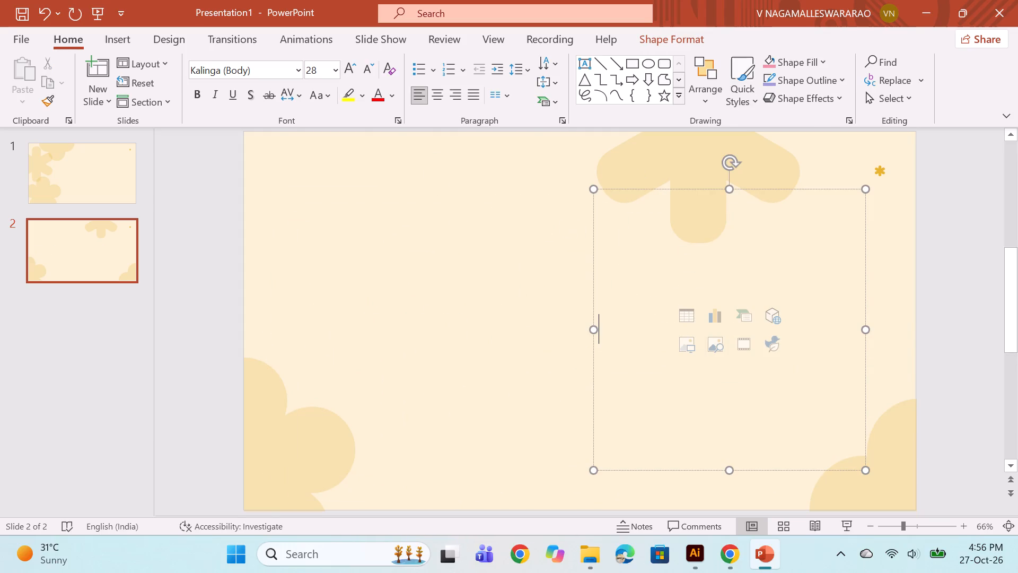
pyautogui.press('BackSpace')
pyautogui.moveTo(632, 188); pyautogui.dragTo(491, 238)
pyautogui.press('BackSpace')
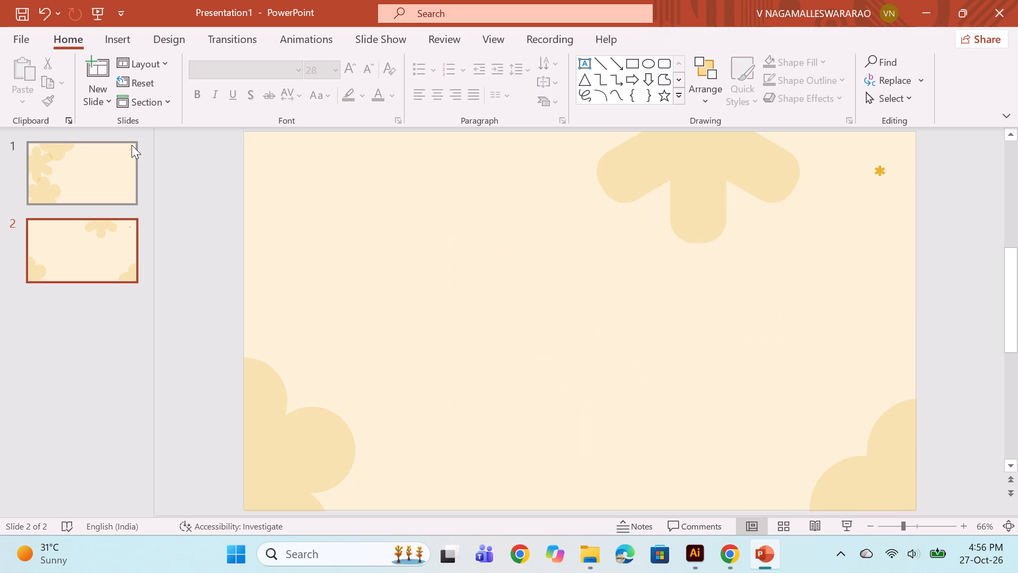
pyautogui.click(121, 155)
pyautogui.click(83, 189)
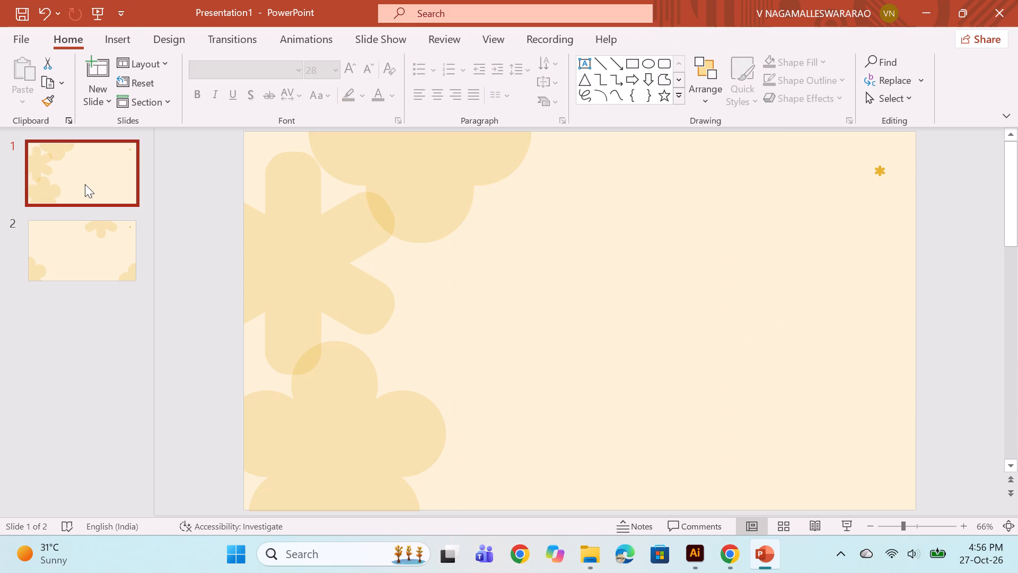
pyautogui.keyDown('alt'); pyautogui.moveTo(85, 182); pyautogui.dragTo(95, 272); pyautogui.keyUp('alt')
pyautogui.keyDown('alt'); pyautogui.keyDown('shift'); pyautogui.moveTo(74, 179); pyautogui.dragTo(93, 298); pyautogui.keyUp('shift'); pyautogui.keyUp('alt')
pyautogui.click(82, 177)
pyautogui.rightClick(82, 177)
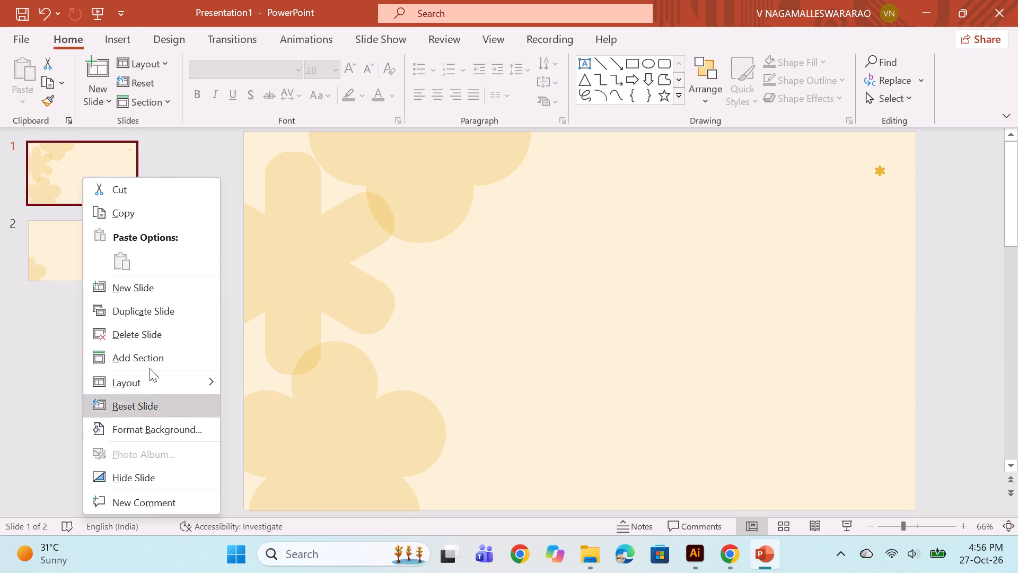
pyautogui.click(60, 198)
# Duplicate blank slide 1 and place the copy after slide 2 as slide 3.
pyautogui.hotkey('ctrl', 'c')
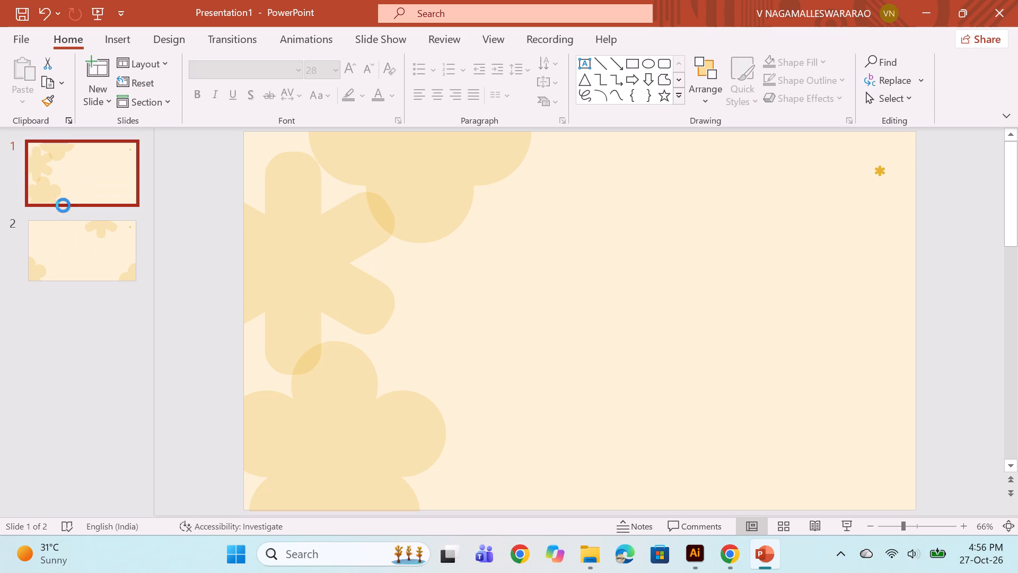
pyautogui.hotkey('ctrl', 'v')
pyautogui.moveTo(68, 261); pyautogui.dragTo(73, 380)
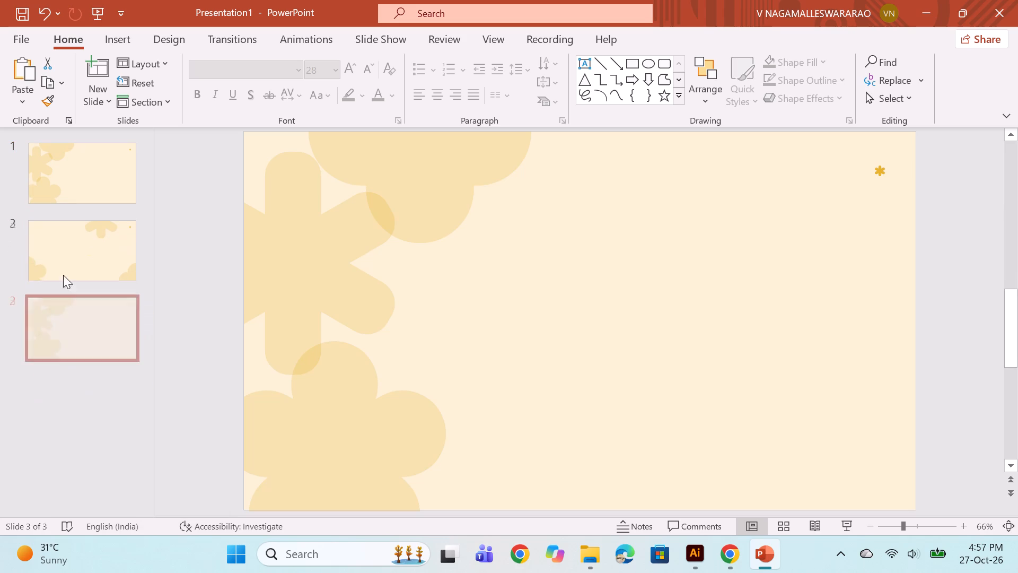
# Paste two copies of blank slide 2 directly after it as slides 3 and 4.
pyautogui.click(63, 228)
pyautogui.hotkey('ctrl', 'c')
pyautogui.hotkey('ctrl', 'v')
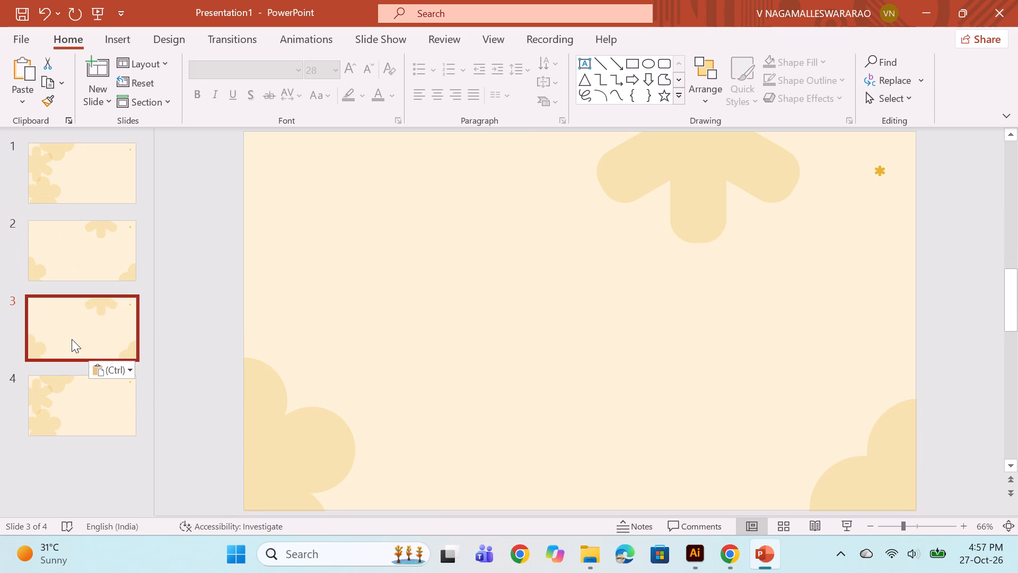
pyautogui.hotkey('ctrl', 'c')
pyautogui.hotkey('ctrl', 'v')
# Reorder the slides so the copy of slide 1's design becomes slide 3, followed by the two copies of slide 2.
pyautogui.scroll(-2, 52, 294)
pyautogui.moveTo(66, 364); pyautogui.dragTo(77, 448)
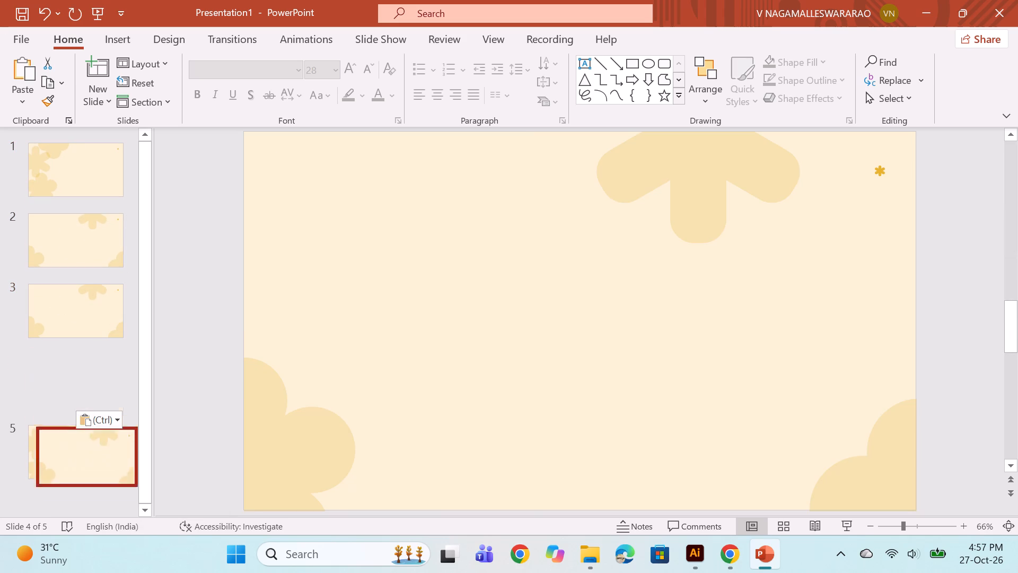
pyautogui.moveTo(77, 448); pyautogui.dragTo(73, 480)
pyautogui.moveTo(85, 297); pyautogui.dragTo(83, 391)
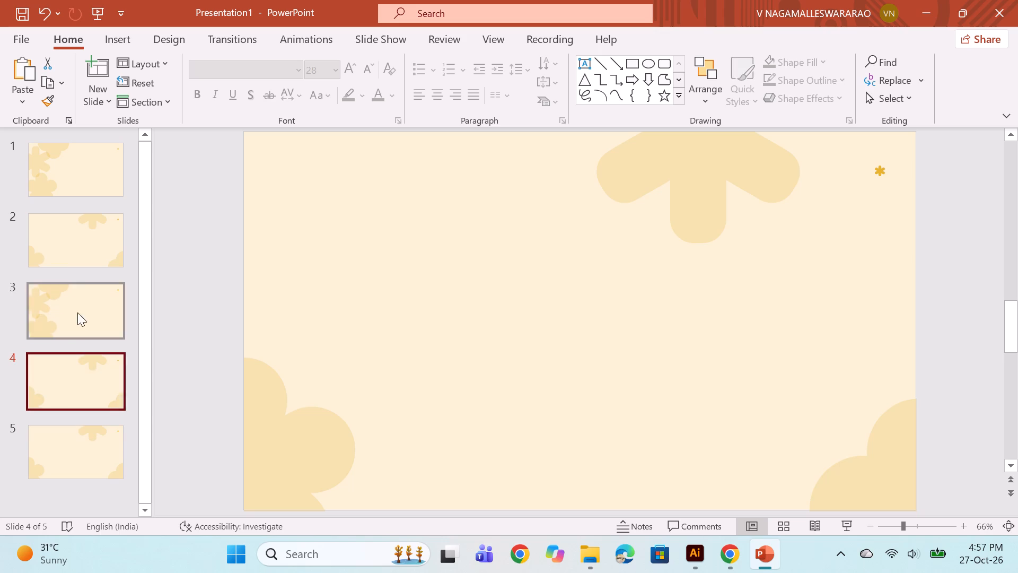
# Copy slides 3 and 4 together and paste the pair twice, adding slides 5 to 8.
pyautogui.hotkey('ctrl', 'c')
pyautogui.keyDown('ctrl'); pyautogui.click(78, 311); pyautogui.keyUp('ctrl')
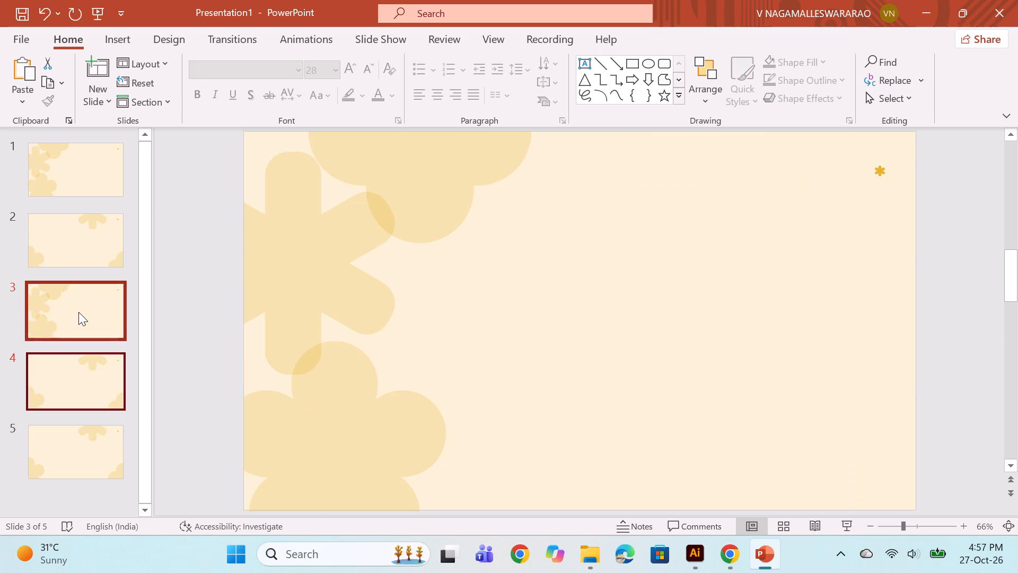
pyautogui.hotkey('ctrl', 'c')
pyautogui.hotkey('ctrl', 'v')
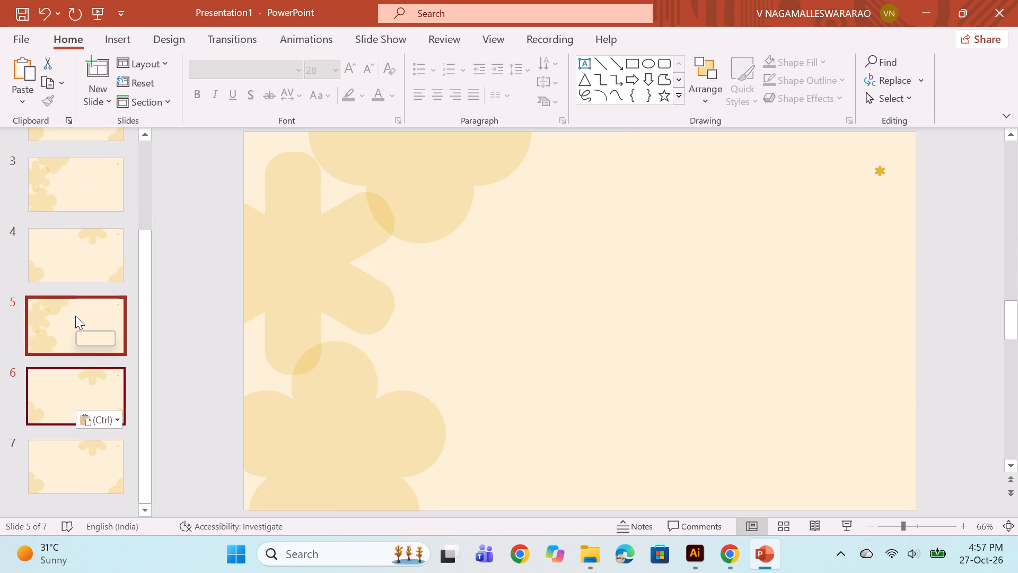
pyautogui.scroll(-2, 99, 293)
pyautogui.hotkey('ctrl', 'c')
pyautogui.hotkey('ctrl', 'v')
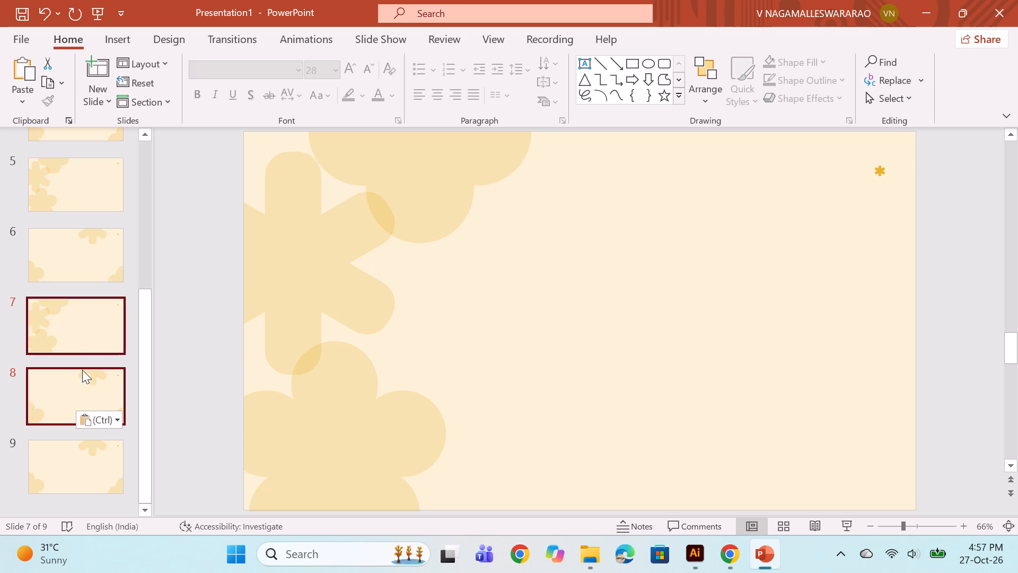
# Delete slide 8, one of the two identical backgrounds at the end.
pyautogui.click(67, 380)
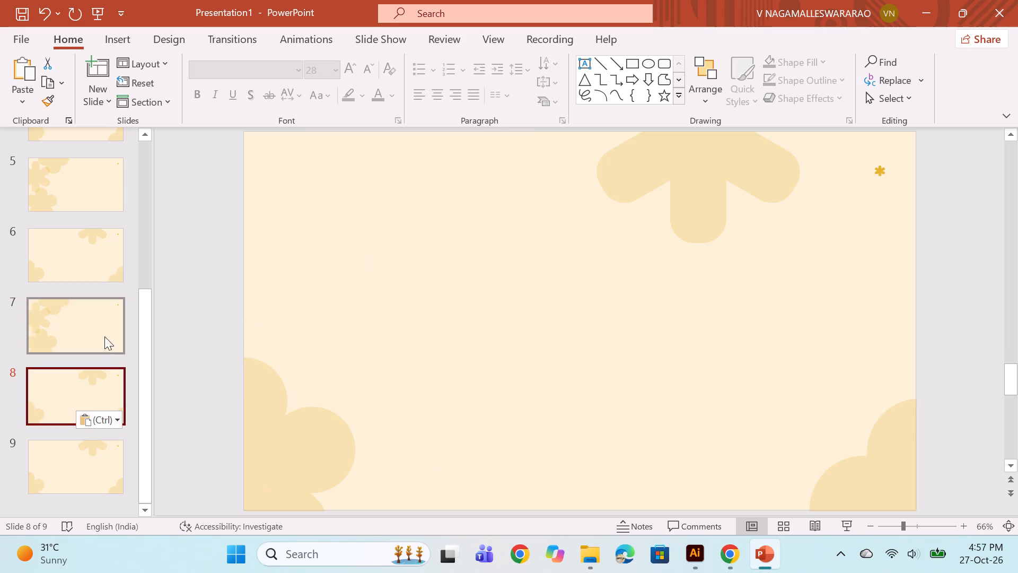
pyautogui.press('BackSpace')
# Insert the picture c1 from the "khadi,cotton trouser silhouettes" folder onto slide 1.
pyautogui.scroll(6, 52, 369)
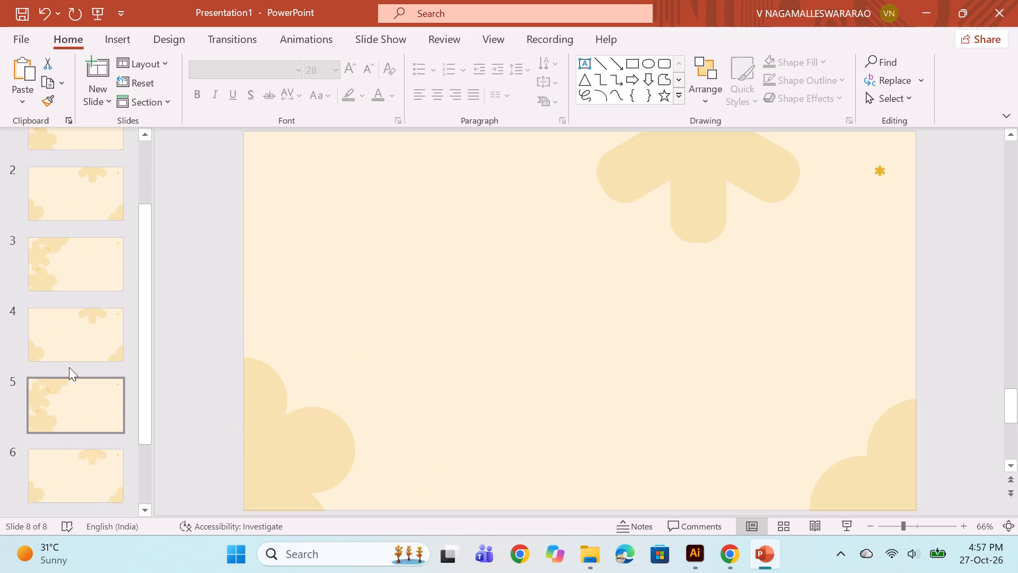
pyautogui.scroll(4, 69, 367)
pyautogui.scroll(-8, 78, 353)
pyautogui.scroll(7, 80, 353)
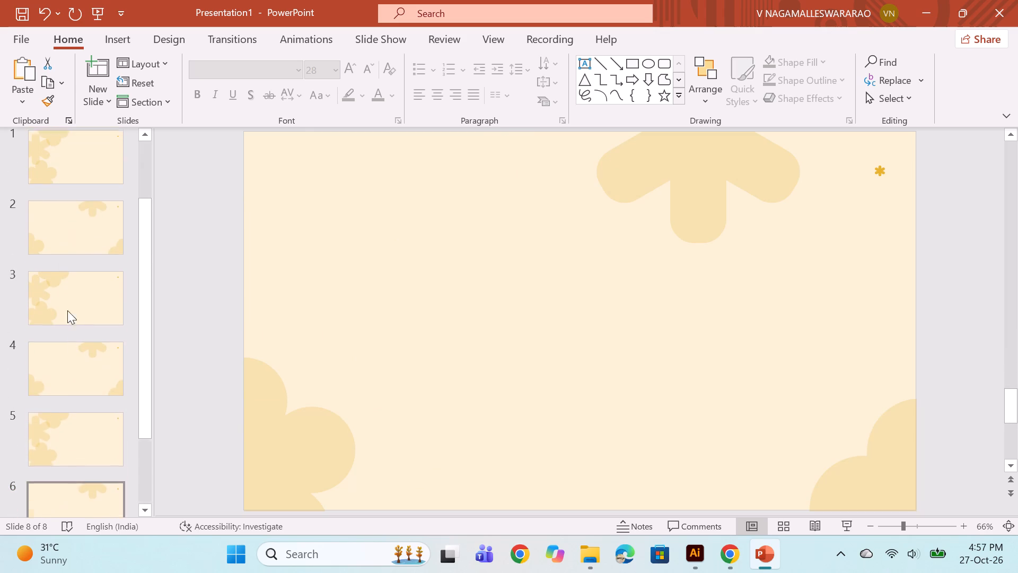
pyautogui.scroll(3, 67, 310)
pyautogui.click(85, 192)
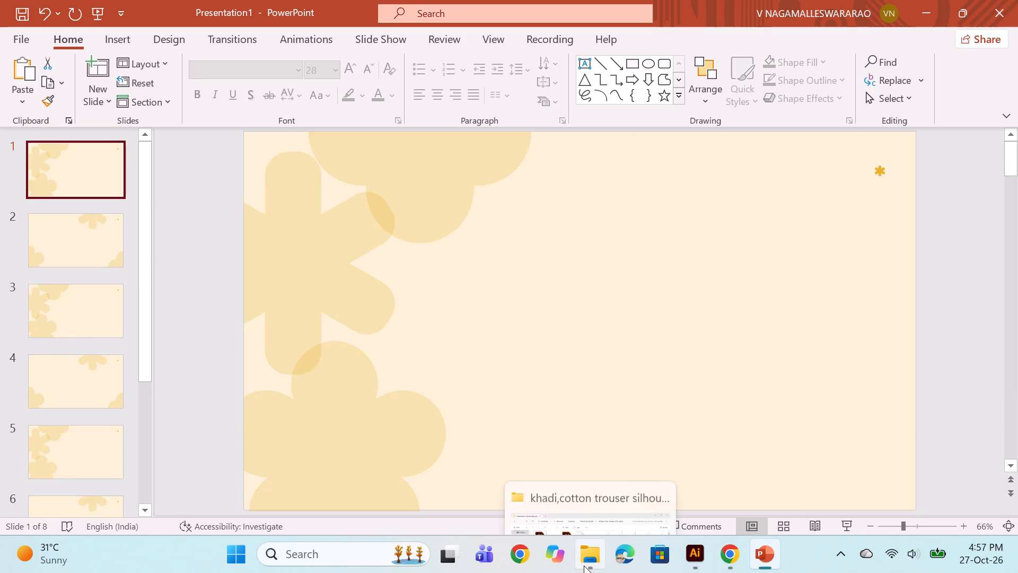
pyautogui.click(116, 37)
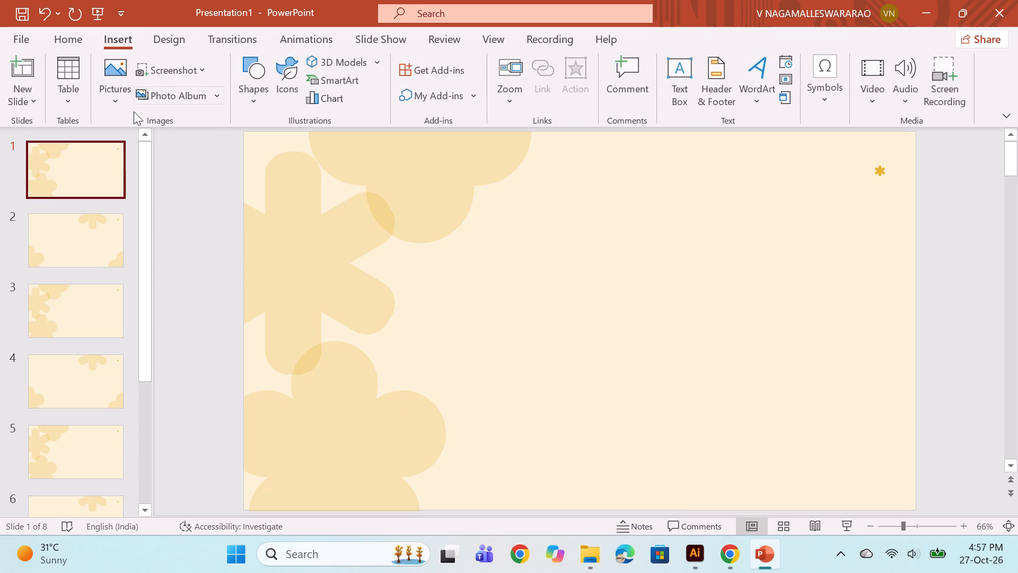
pyautogui.click(121, 107)
pyautogui.click(187, 149)
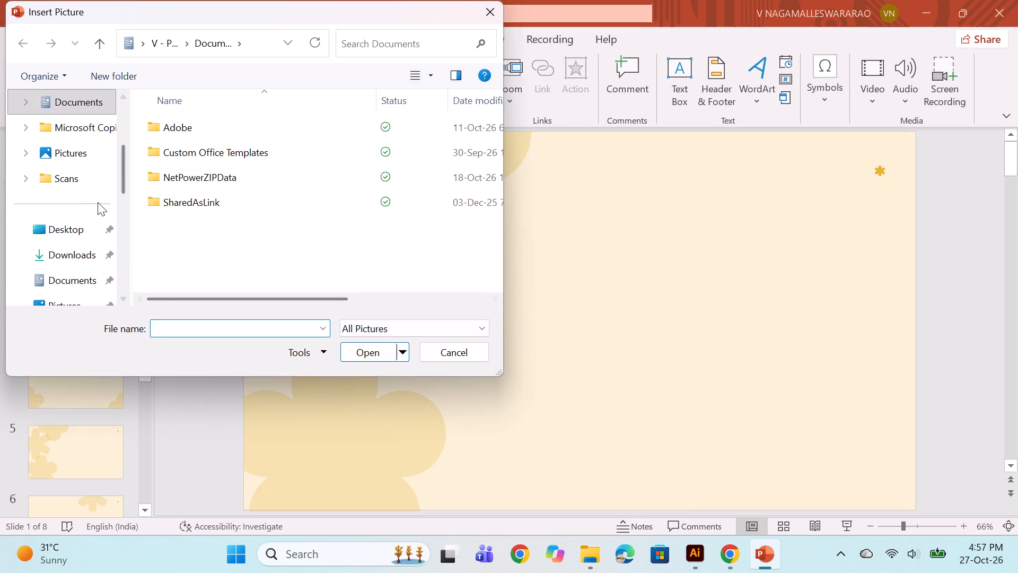
pyautogui.scroll(5, 96, 201)
pyautogui.scroll(-3, 80, 185)
pyautogui.scroll(5, 76, 191)
pyautogui.scroll(-3, 85, 210)
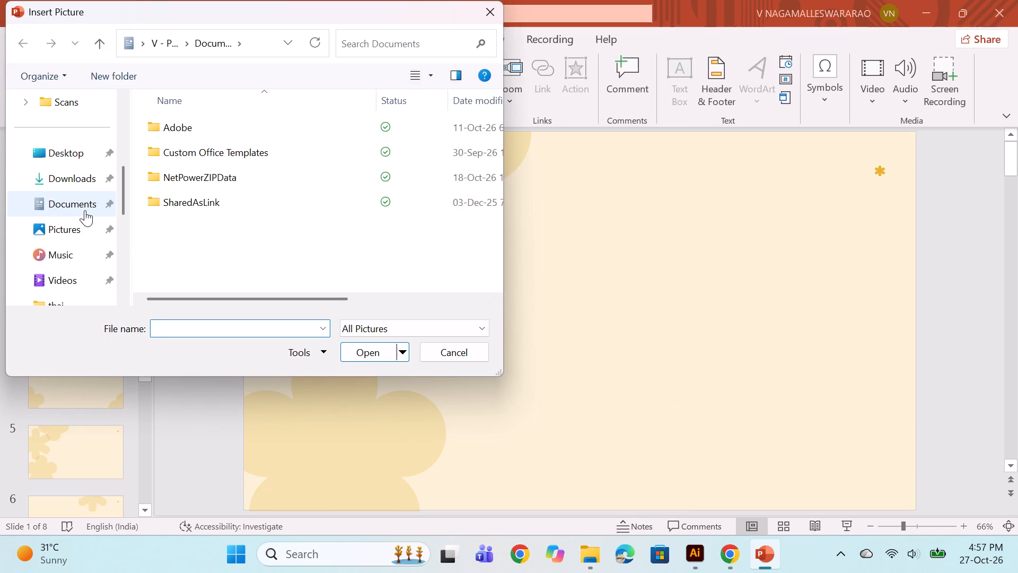
pyautogui.scroll(2, 73, 193)
pyautogui.scroll(-6, 81, 198)
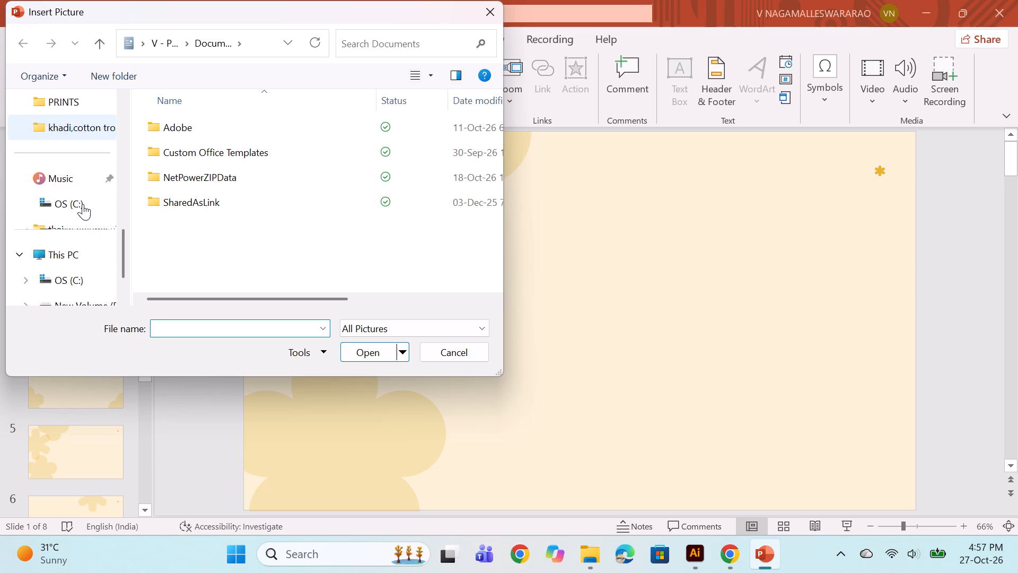
pyautogui.scroll(3, 68, 229)
pyautogui.scroll(-2, 95, 268)
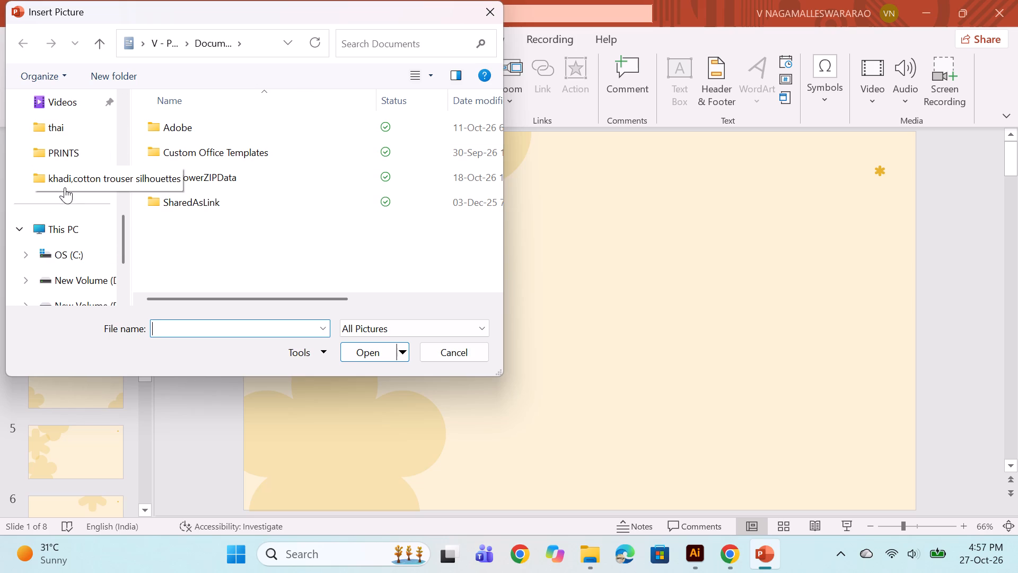
pyautogui.doubleClick(66, 176)
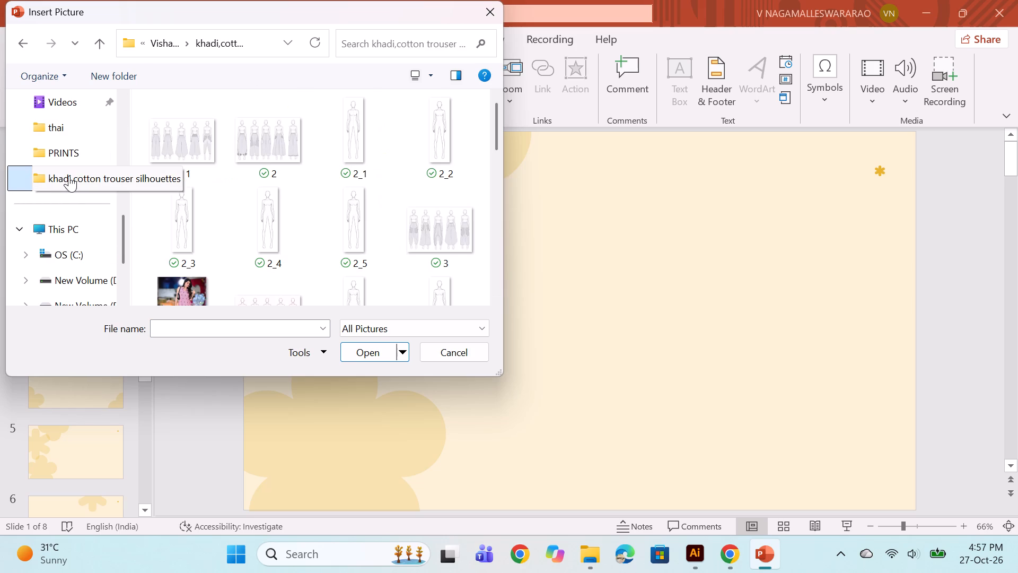
pyautogui.scroll(-2, 219, 198)
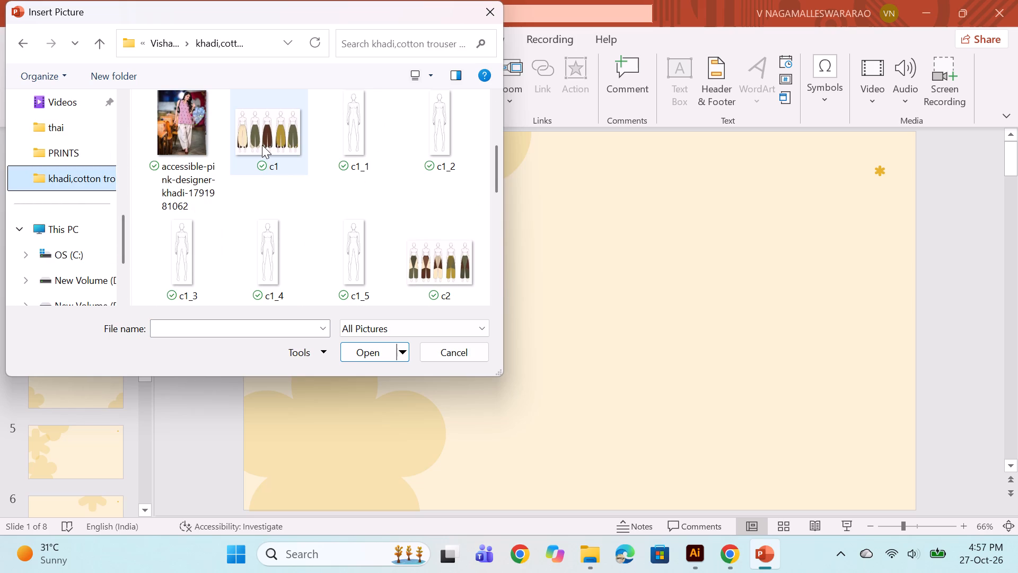
pyautogui.click(262, 145)
pyautogui.click(375, 345)
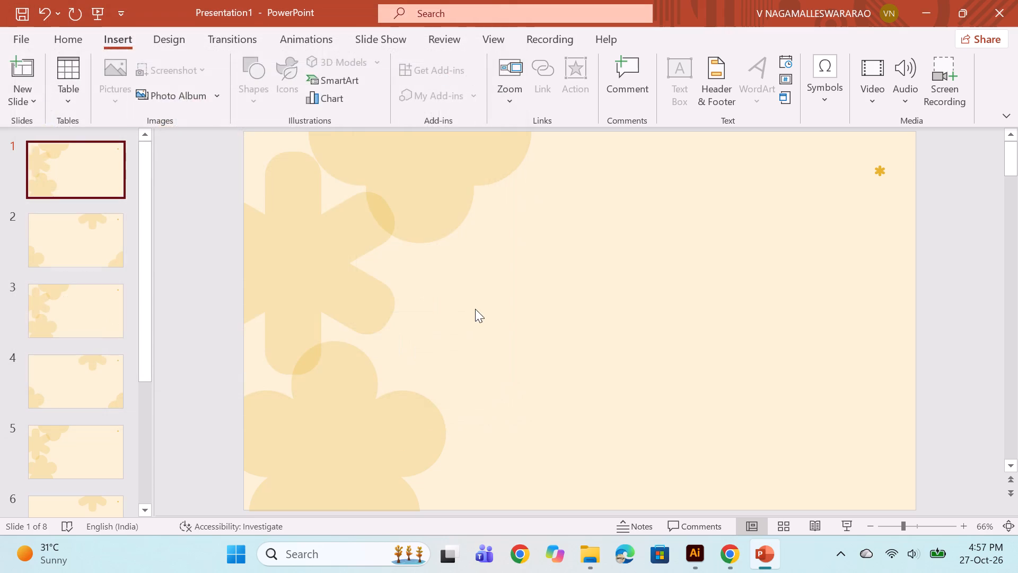
pyautogui.keyDown('alt'); pyautogui.scroll(-1, 613, 305); pyautogui.keyUp('alt')
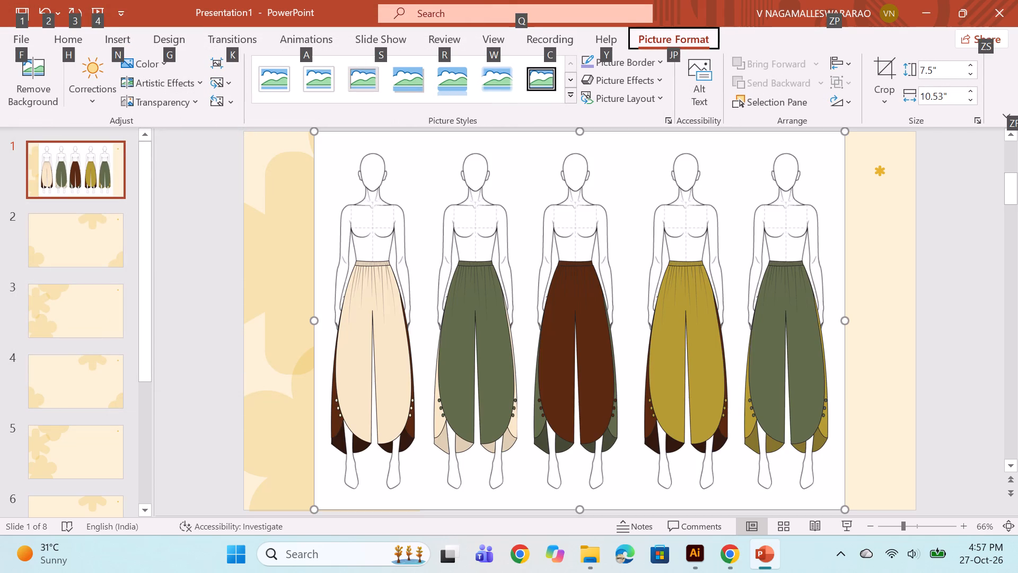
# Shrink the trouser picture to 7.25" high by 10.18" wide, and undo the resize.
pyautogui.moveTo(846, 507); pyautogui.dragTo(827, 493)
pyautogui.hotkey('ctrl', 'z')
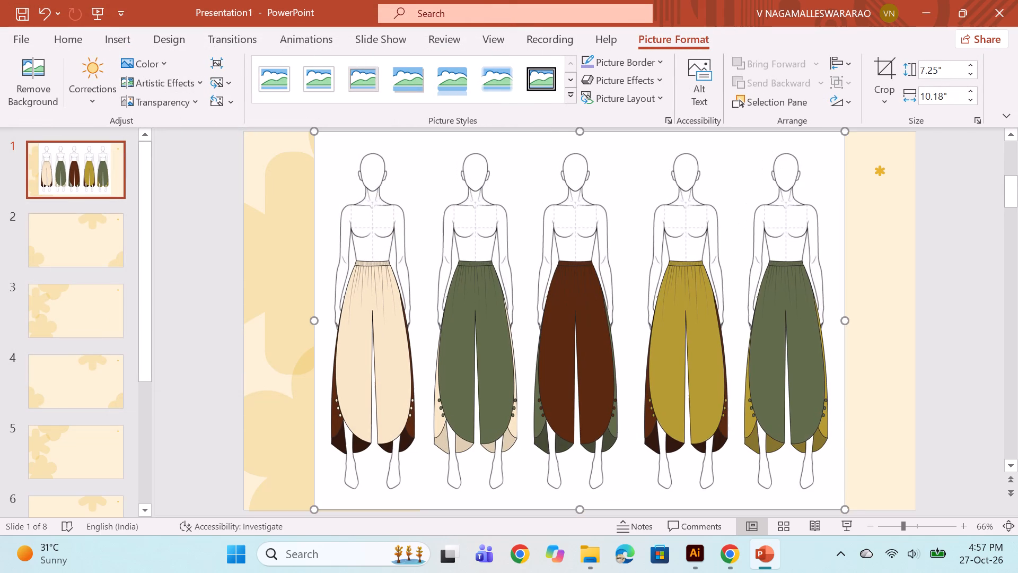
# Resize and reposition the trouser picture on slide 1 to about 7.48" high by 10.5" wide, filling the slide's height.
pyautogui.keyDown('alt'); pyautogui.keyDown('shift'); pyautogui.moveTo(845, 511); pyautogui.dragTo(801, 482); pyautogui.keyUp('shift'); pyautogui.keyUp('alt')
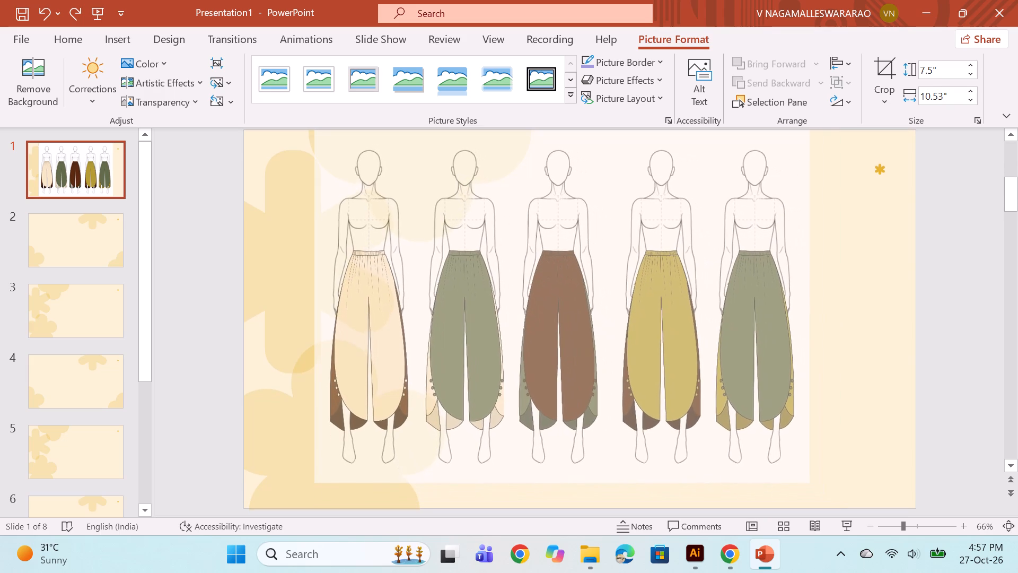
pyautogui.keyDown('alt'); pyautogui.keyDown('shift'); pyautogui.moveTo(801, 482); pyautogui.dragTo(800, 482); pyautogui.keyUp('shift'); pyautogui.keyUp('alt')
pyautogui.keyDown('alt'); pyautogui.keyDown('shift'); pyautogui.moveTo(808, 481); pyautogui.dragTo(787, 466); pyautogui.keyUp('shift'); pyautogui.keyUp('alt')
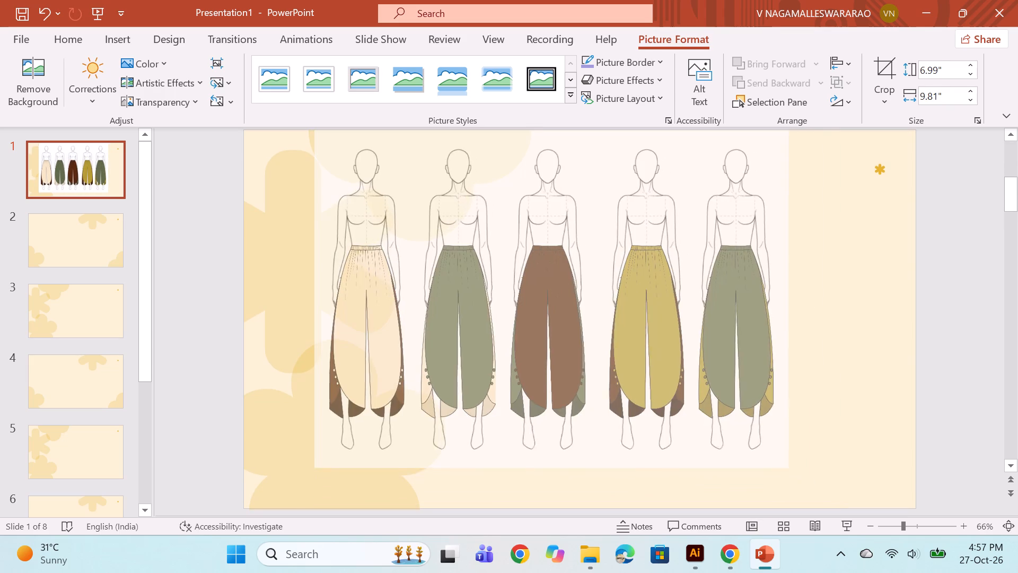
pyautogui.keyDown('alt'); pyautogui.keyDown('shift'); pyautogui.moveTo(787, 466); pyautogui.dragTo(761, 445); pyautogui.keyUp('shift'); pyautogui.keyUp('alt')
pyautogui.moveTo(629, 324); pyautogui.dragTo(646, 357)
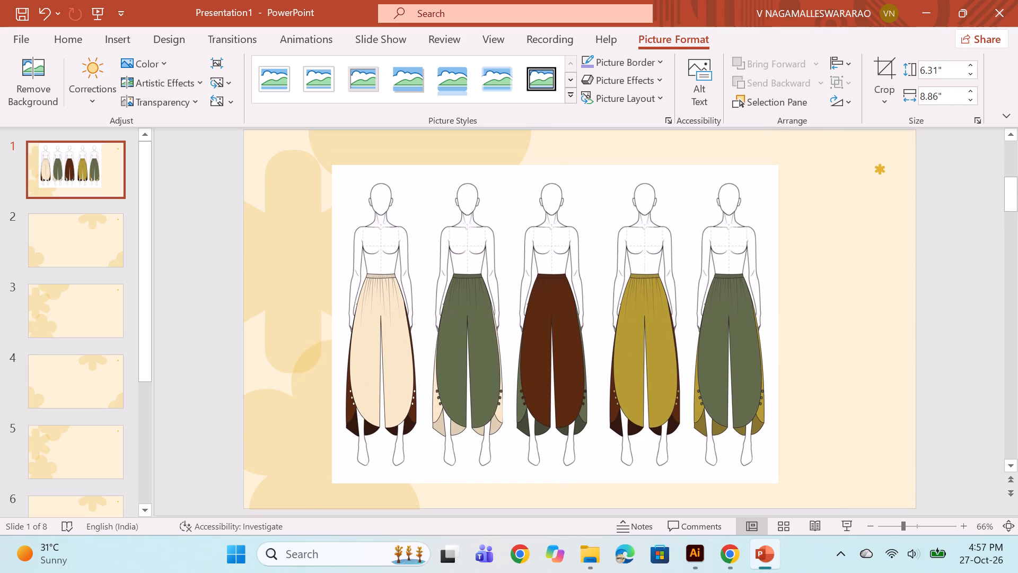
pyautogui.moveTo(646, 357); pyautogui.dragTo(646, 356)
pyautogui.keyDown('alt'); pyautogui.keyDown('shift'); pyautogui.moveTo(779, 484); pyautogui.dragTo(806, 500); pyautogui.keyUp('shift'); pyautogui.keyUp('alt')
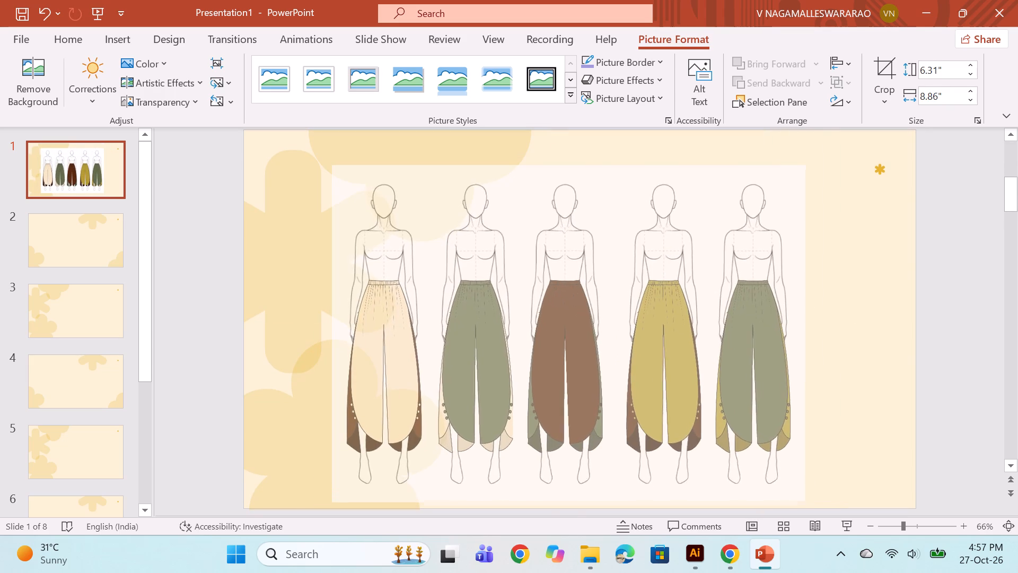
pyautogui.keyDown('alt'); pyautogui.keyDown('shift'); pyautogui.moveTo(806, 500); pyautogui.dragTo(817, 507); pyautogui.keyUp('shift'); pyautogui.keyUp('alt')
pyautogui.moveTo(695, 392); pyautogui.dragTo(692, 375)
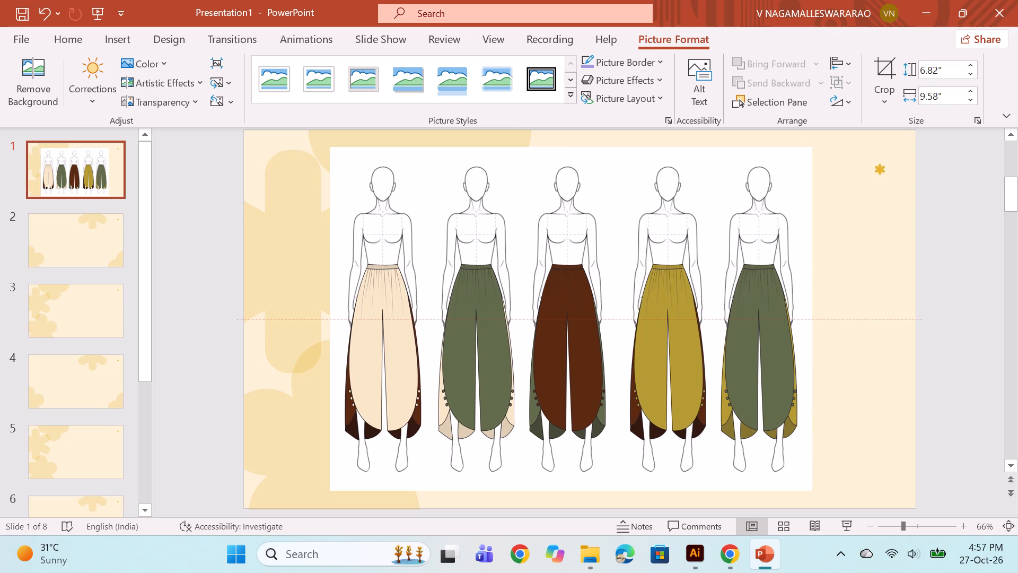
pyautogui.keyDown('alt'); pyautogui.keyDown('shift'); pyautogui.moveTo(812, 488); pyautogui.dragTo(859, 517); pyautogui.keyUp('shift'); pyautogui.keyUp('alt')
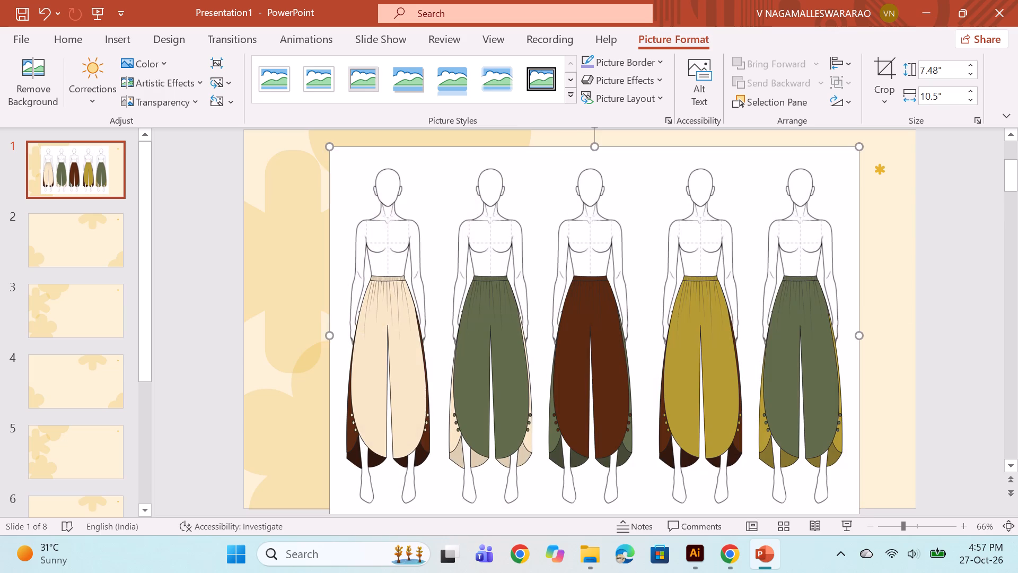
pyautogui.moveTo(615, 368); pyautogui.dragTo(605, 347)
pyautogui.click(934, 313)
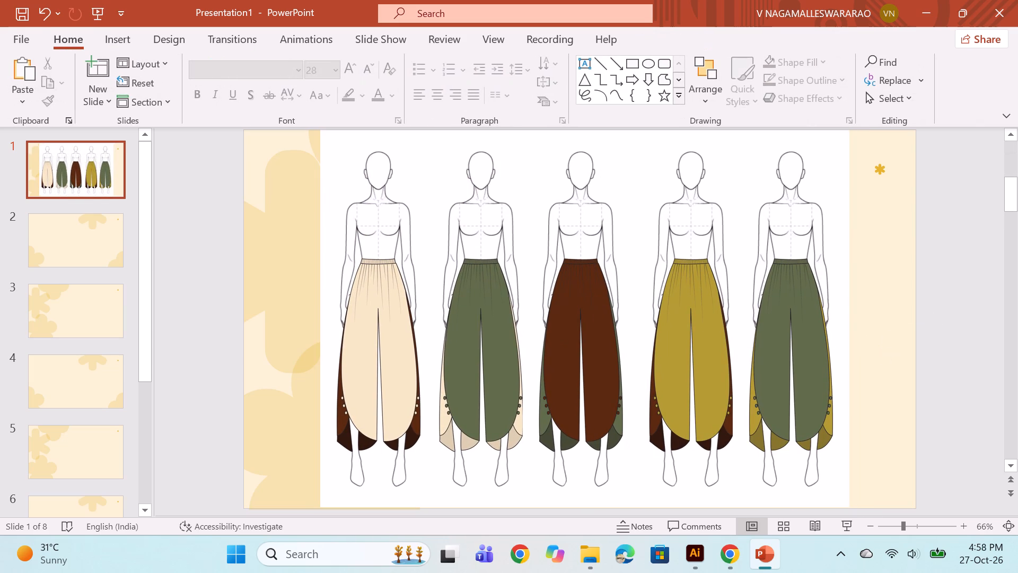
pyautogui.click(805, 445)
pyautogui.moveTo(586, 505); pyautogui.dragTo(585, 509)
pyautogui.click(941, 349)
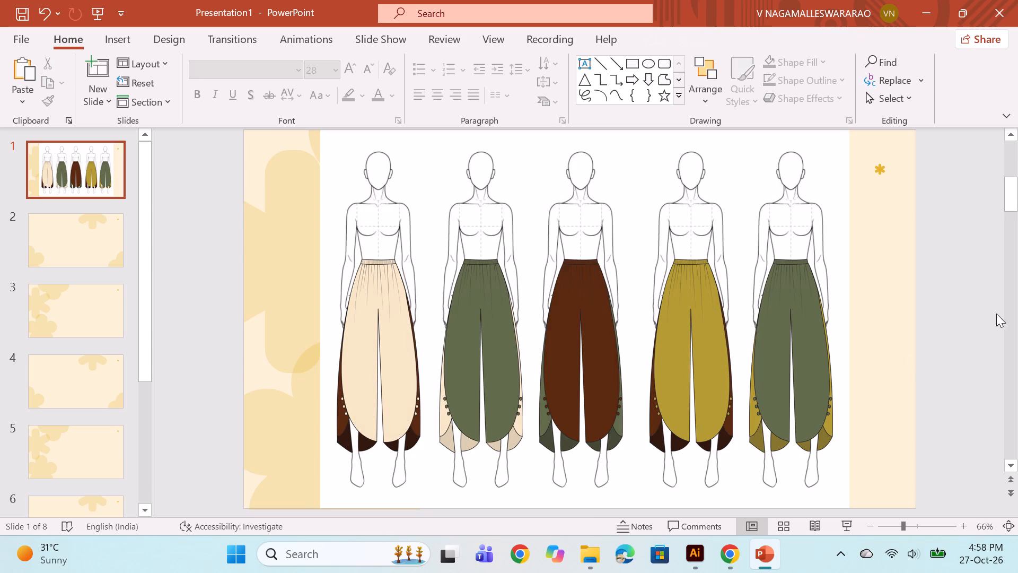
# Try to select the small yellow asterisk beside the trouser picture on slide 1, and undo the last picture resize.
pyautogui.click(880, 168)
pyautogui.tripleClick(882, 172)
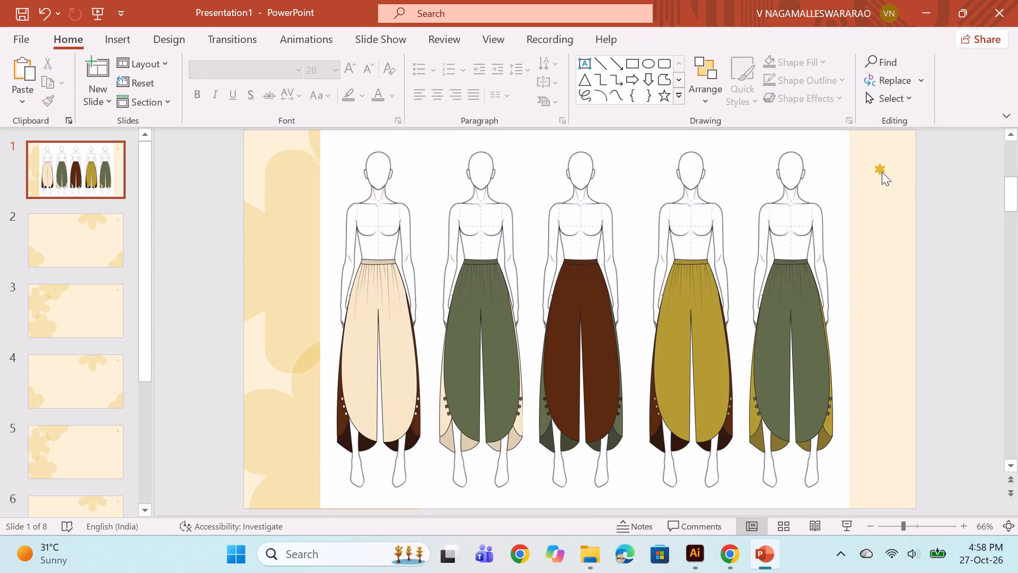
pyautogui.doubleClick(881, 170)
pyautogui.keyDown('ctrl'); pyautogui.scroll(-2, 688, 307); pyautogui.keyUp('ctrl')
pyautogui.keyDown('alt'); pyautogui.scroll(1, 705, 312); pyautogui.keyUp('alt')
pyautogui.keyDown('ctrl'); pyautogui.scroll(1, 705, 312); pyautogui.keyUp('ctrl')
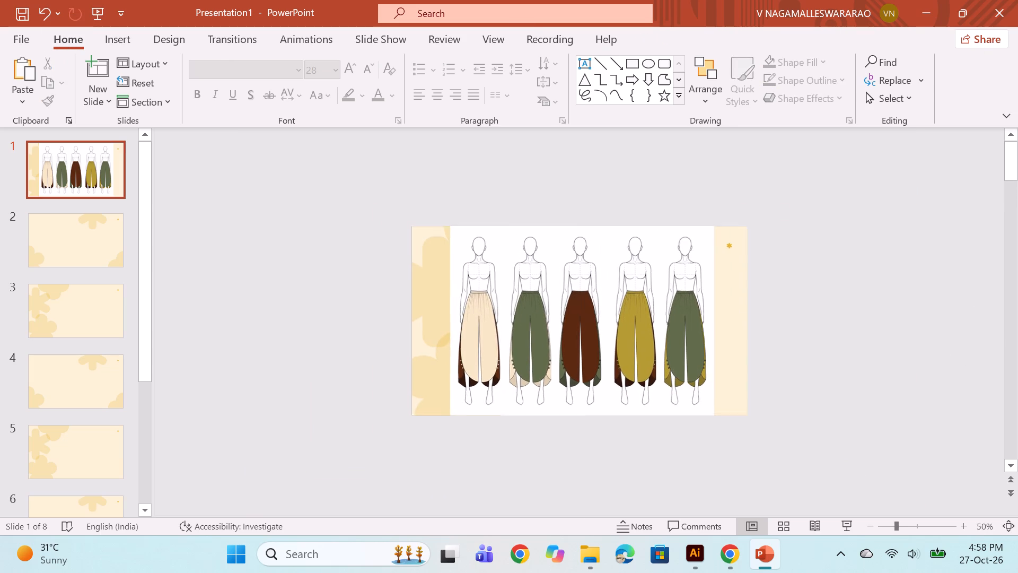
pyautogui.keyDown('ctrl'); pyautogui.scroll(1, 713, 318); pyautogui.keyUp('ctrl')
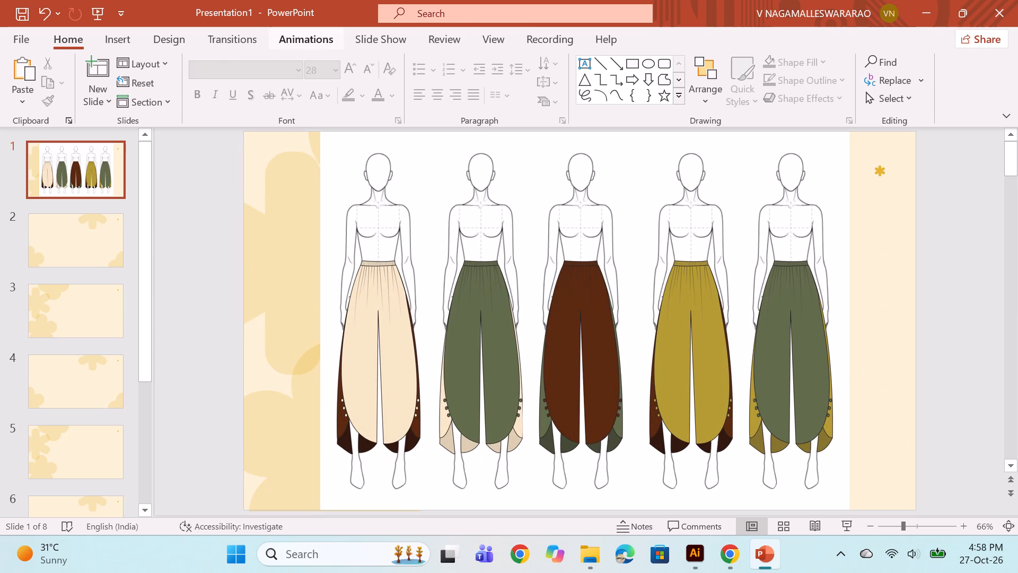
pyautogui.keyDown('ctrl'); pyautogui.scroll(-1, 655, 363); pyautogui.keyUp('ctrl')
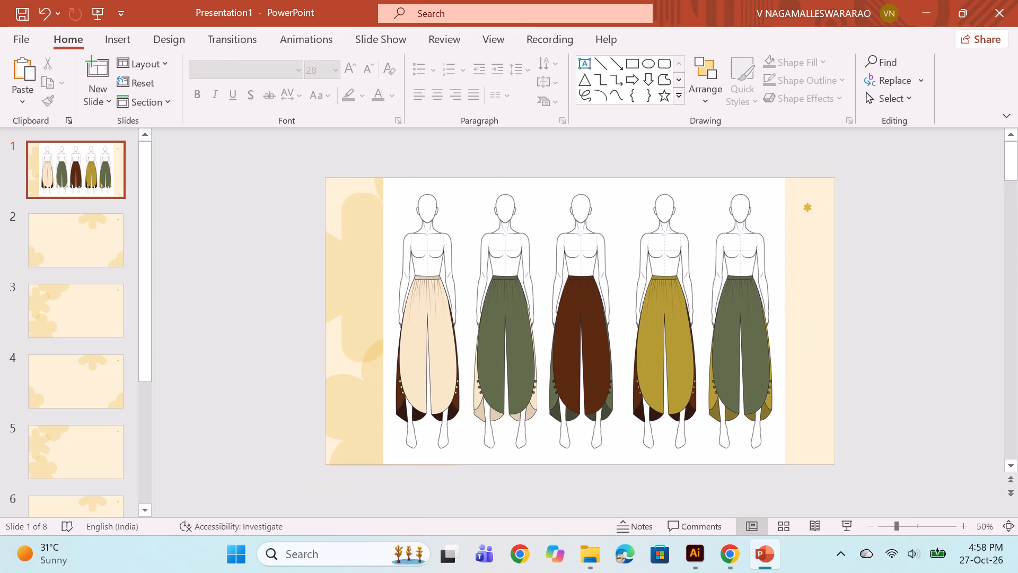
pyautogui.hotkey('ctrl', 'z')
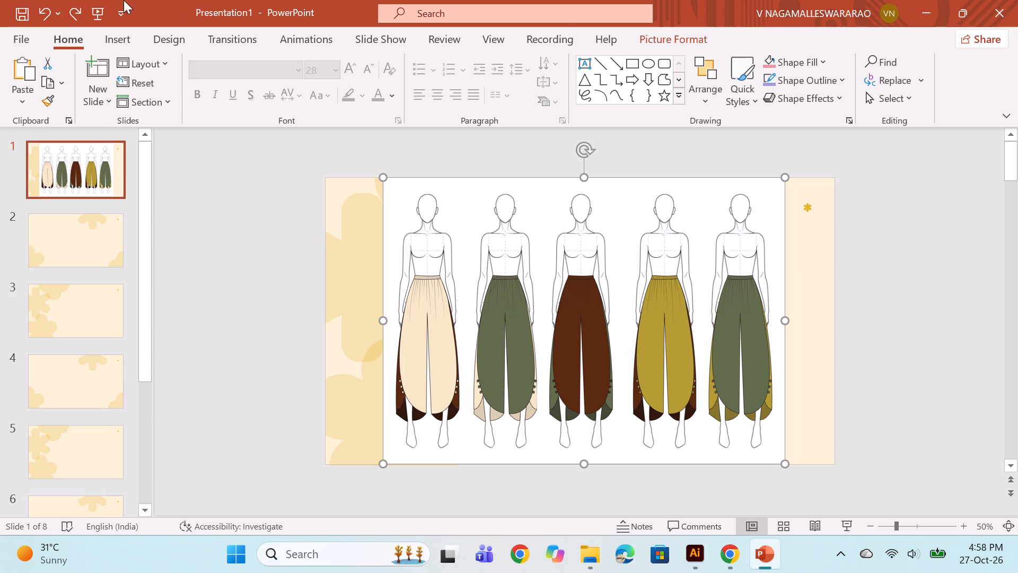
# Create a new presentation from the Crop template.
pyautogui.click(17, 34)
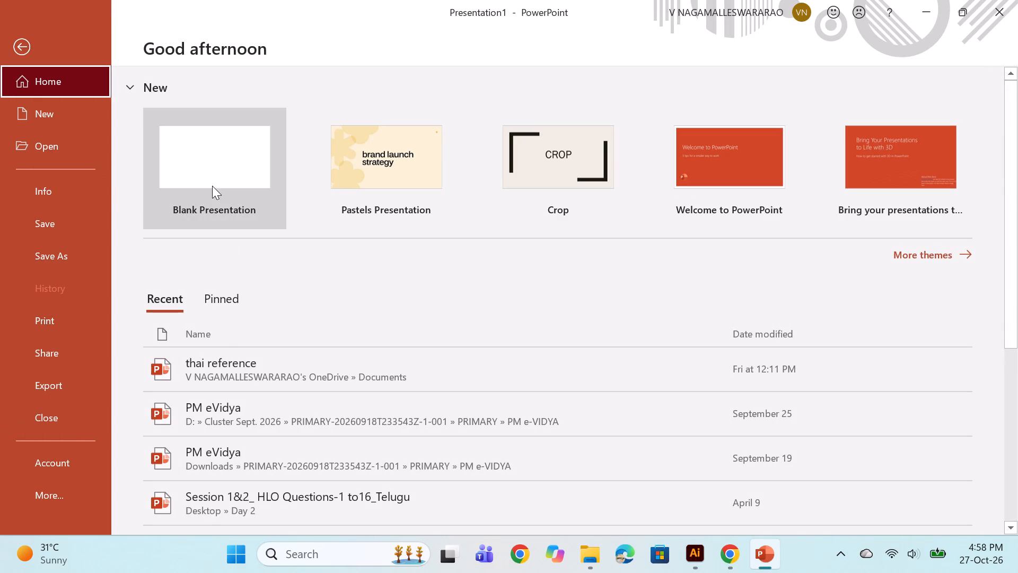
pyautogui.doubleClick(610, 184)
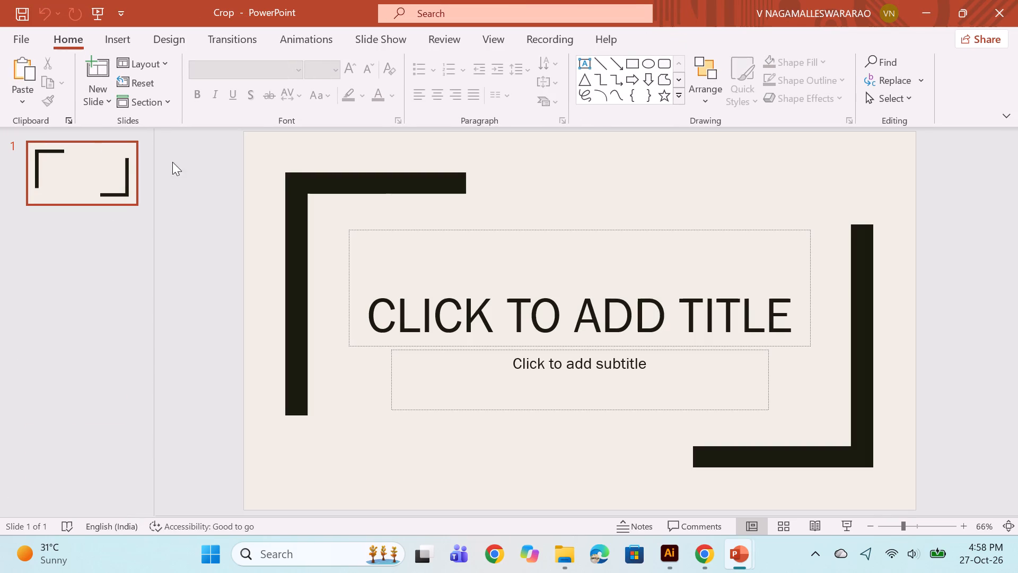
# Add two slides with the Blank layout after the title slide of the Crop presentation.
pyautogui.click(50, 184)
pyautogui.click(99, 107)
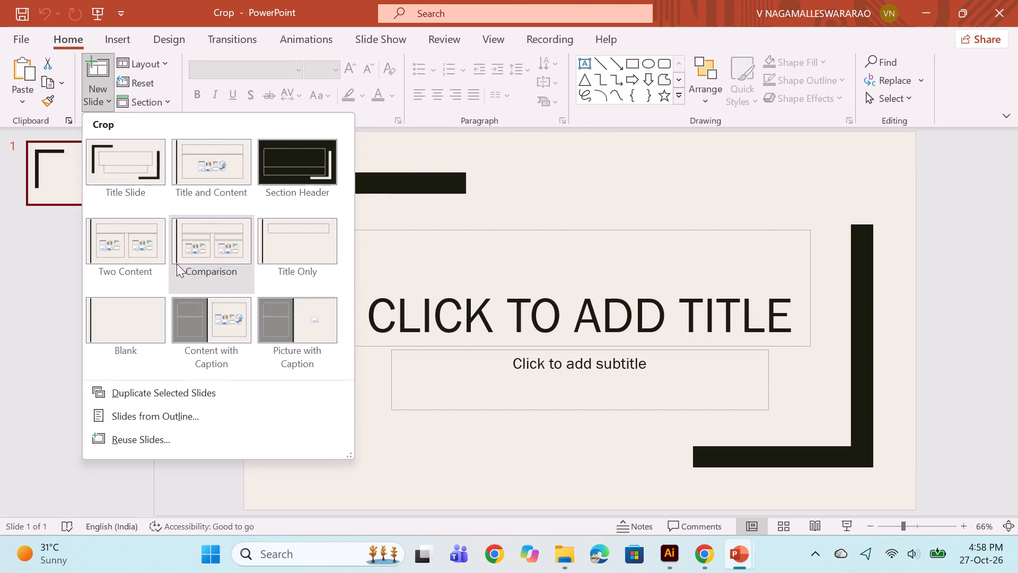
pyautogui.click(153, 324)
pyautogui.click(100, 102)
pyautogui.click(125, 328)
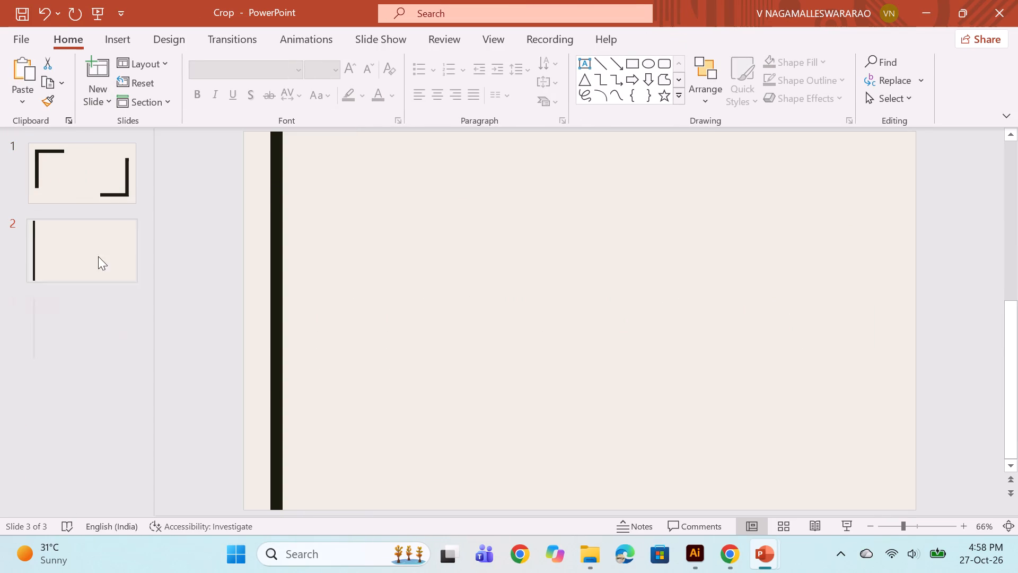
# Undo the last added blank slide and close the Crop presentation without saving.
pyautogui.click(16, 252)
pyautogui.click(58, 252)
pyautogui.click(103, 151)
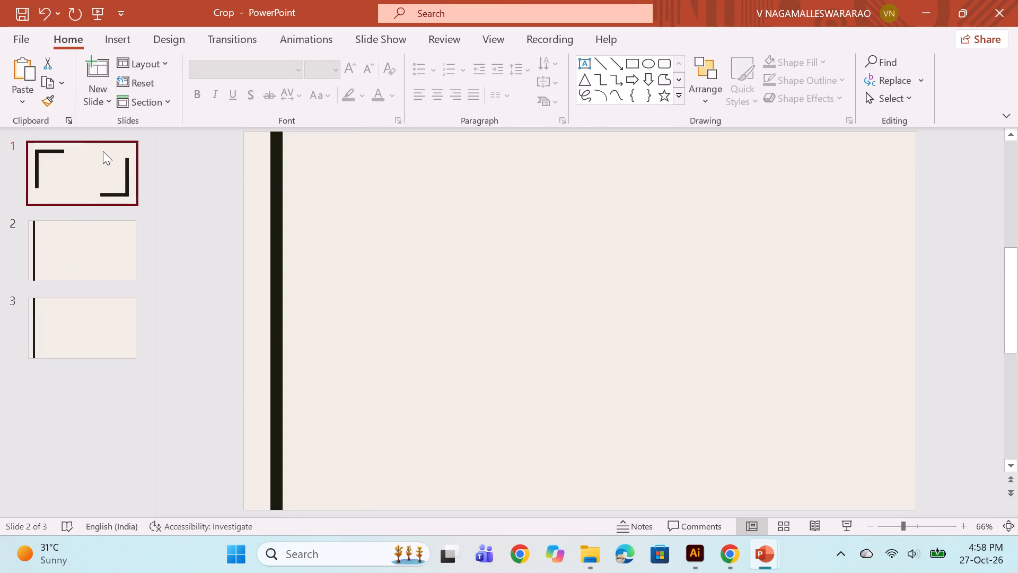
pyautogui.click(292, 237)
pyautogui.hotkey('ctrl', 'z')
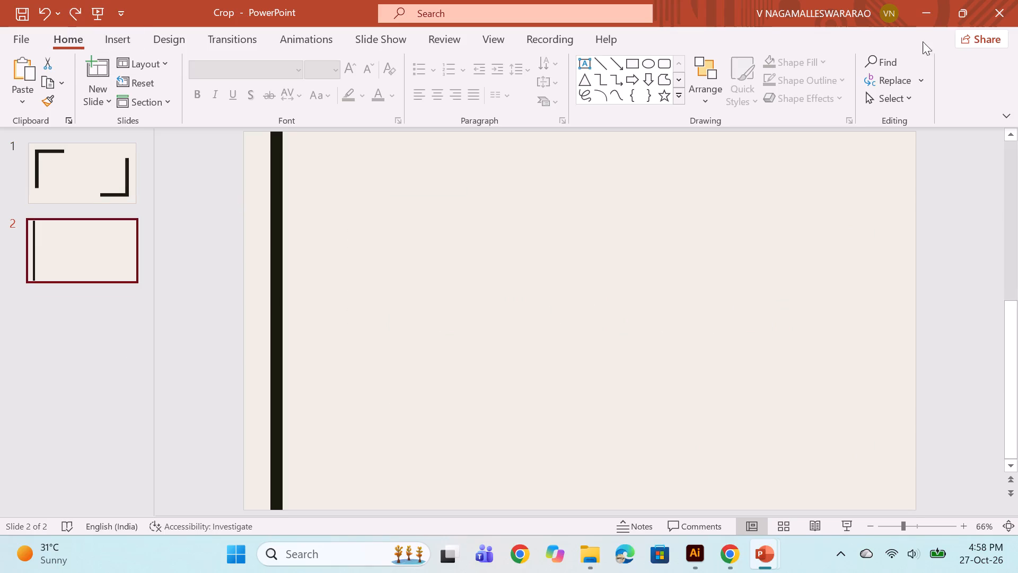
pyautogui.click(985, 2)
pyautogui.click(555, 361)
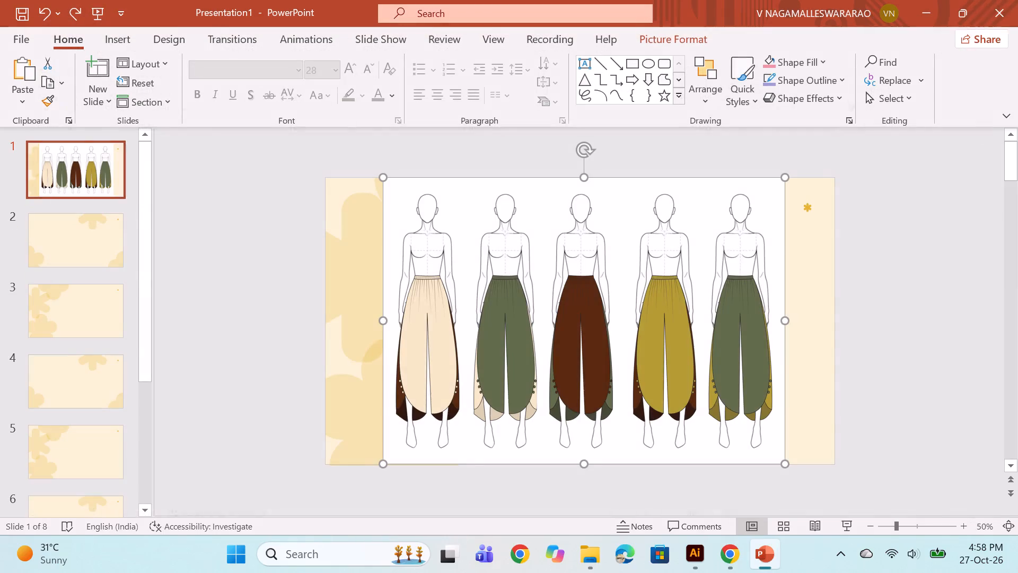
# Close the Pastels trouser presentation, Presentation1, without saving it.
pyautogui.click(1011, 0)
pyautogui.click(598, 361)
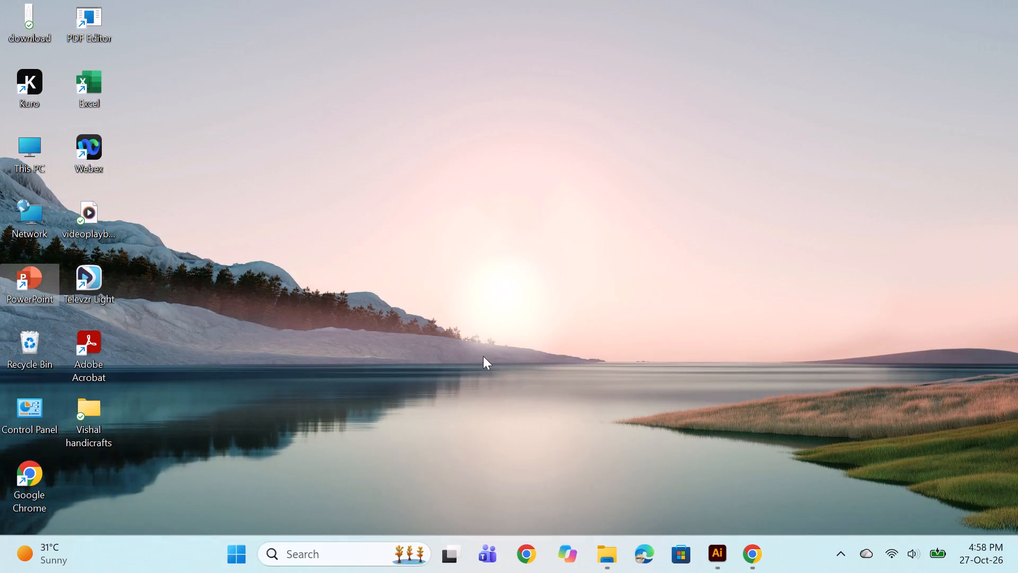
# Start PowerPoint again from the desktop shortcut.
pyautogui.click(29, 301)
pyautogui.click(30, 298)
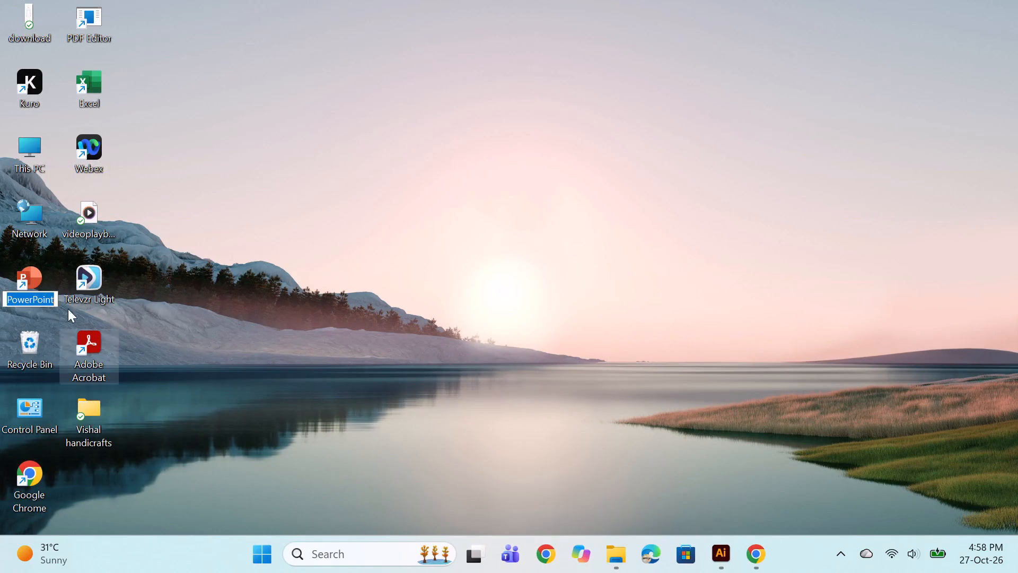
pyautogui.click(19, 265)
pyautogui.click(24, 269)
pyautogui.doubleClick(28, 273)
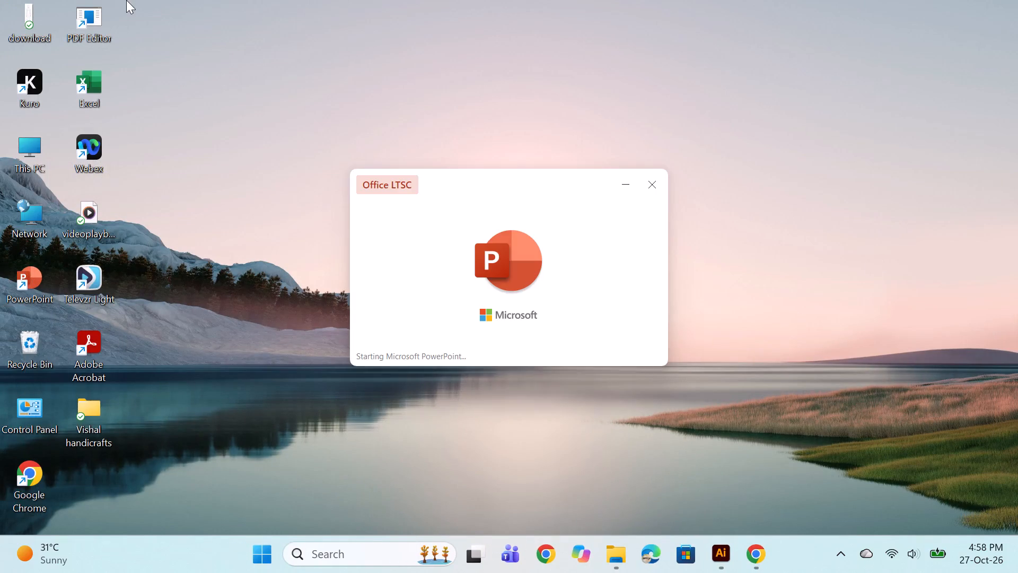
# Browse the additional themes and create a new presentation from the Scientific discovery template.
pyautogui.click(907, 254)
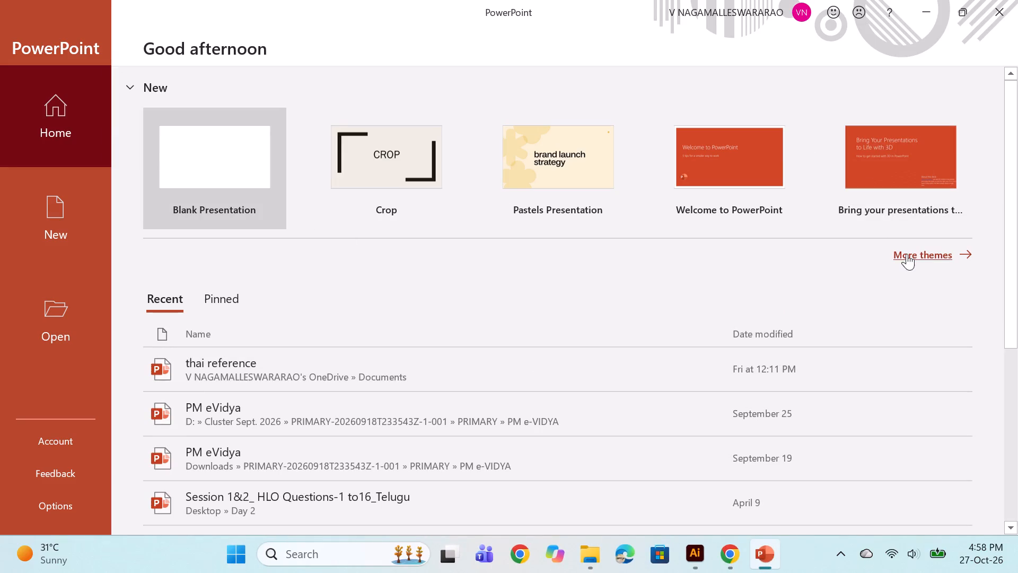
pyautogui.scroll(-4, 545, 186)
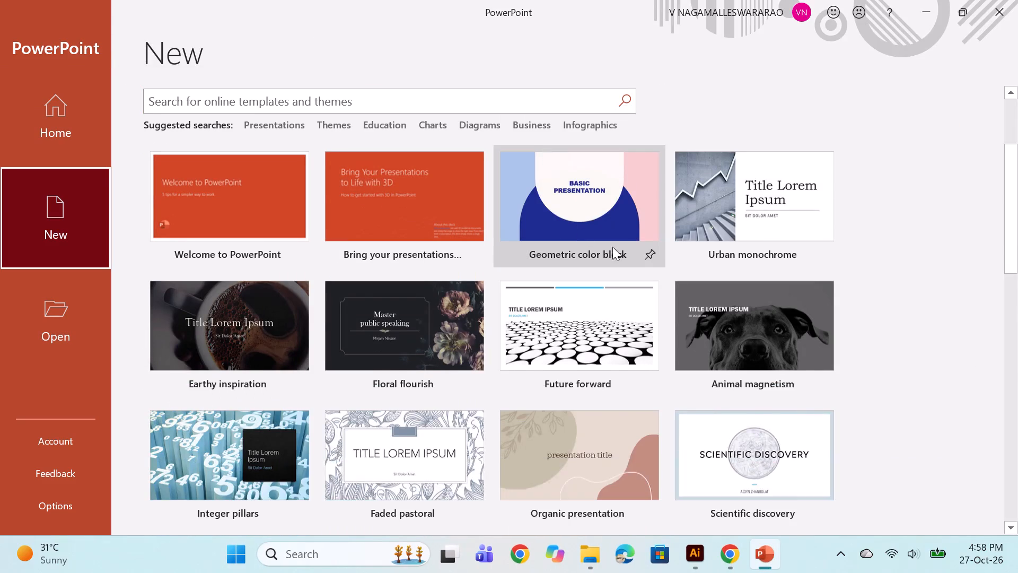
pyautogui.scroll(-10, 612, 247)
pyautogui.scroll(3, 652, 269)
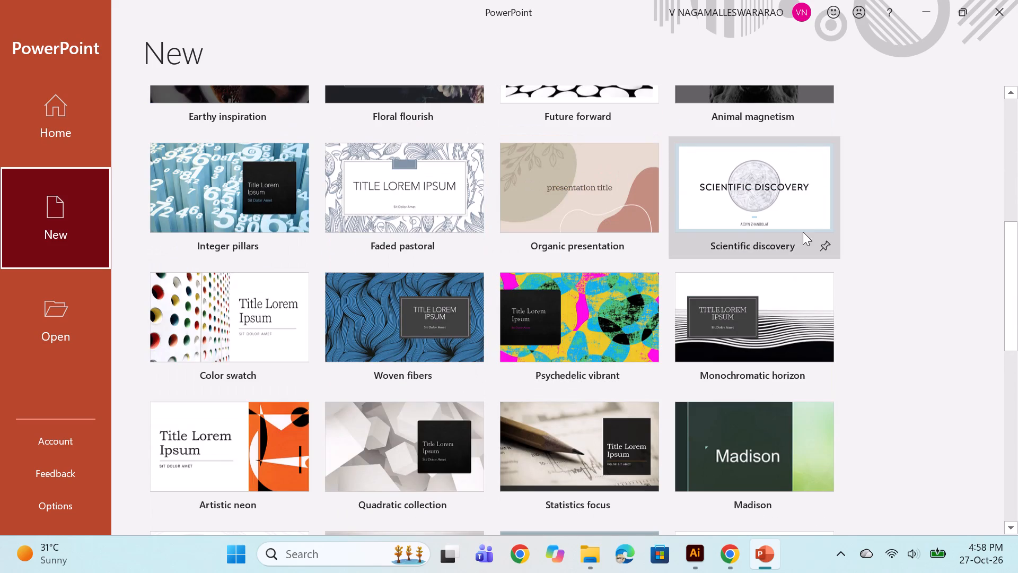
pyautogui.click(803, 232)
pyautogui.doubleClick(781, 220)
pyautogui.click(623, 355)
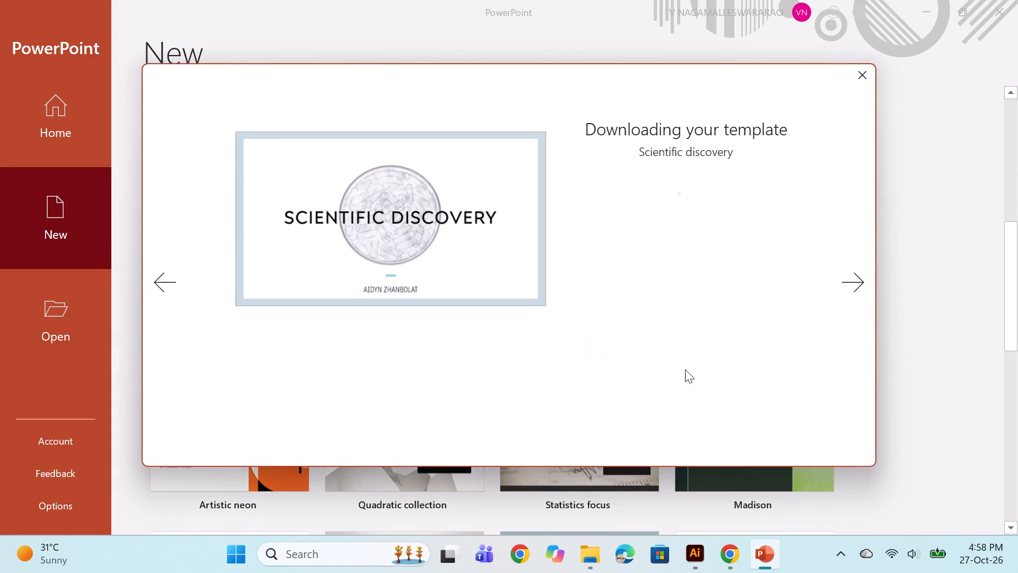
# Delete the "SCIENTIFIC DISCOVERY" title text and its empty title placeholder from slide 1.
pyautogui.scroll(-1, 536, 341)
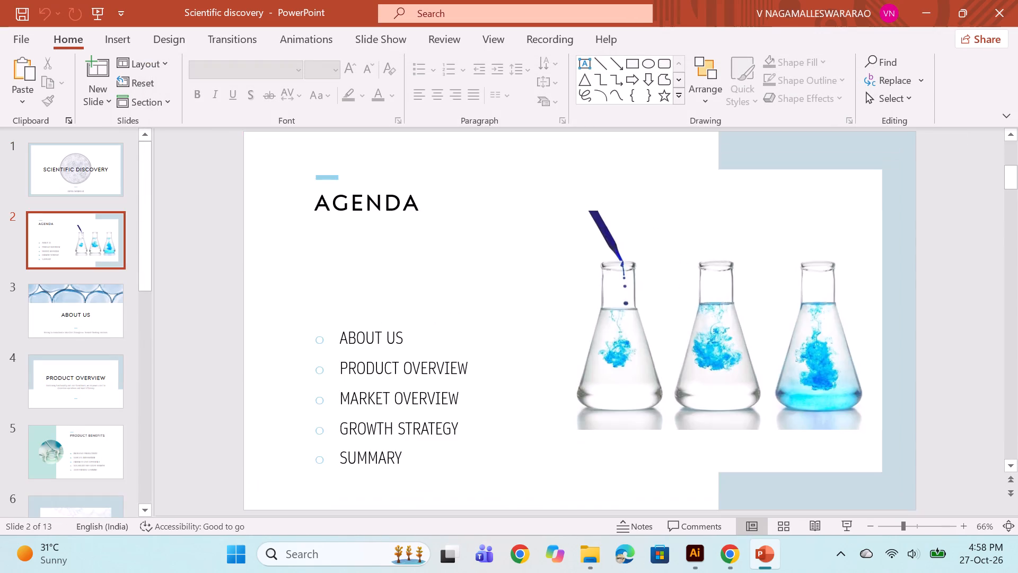
pyautogui.scroll(-2, 530, 332)
pyautogui.scroll(6, 506, 332)
pyautogui.click(95, 164)
pyautogui.click(658, 302)
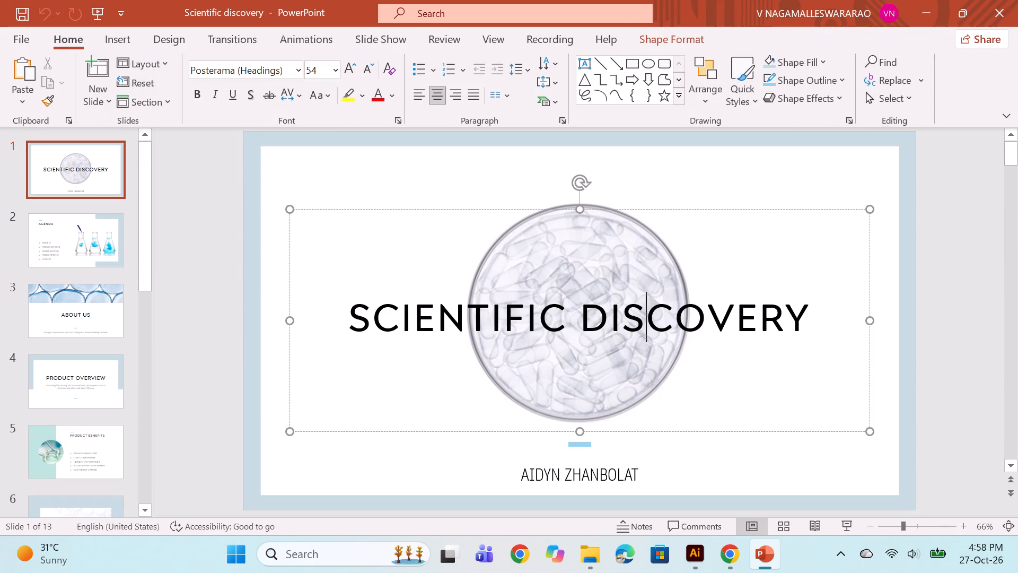
pyautogui.press('BackSpace')
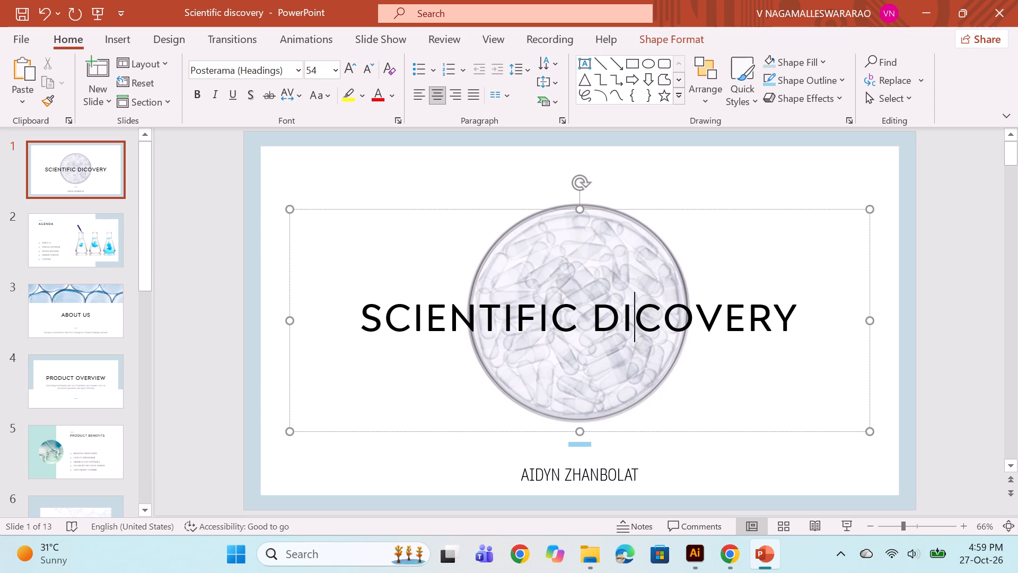
pyautogui.moveTo(610, 208); pyautogui.dragTo(583, 228)
pyautogui.press('BackSpace')
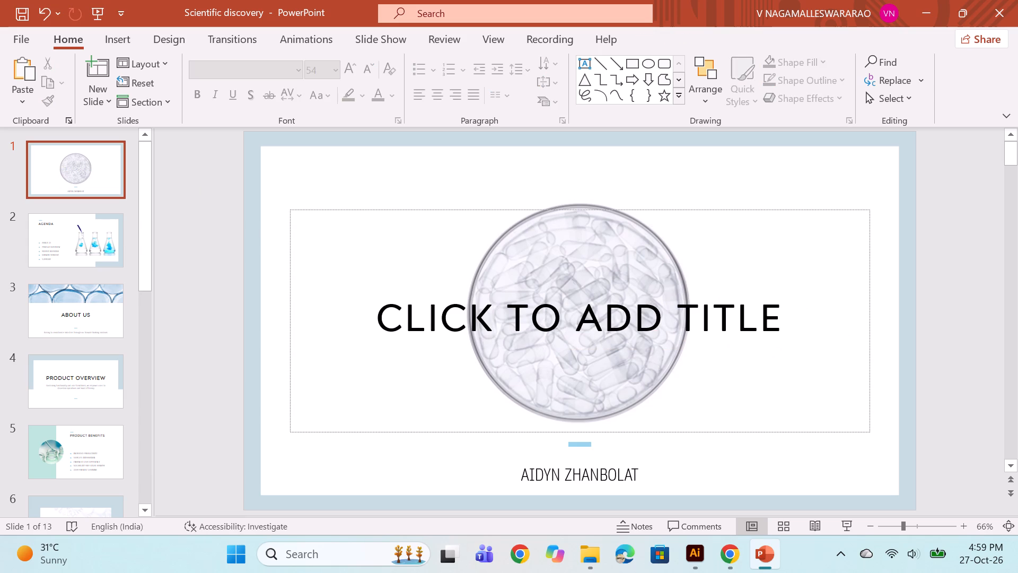
pyautogui.moveTo(620, 205); pyautogui.dragTo(571, 246)
pyautogui.press('BackSpace')
pyautogui.moveTo(650, 251); pyautogui.dragTo(599, 277)
pyautogui.doubleClick(627, 304)
pyautogui.press('BackSpace')
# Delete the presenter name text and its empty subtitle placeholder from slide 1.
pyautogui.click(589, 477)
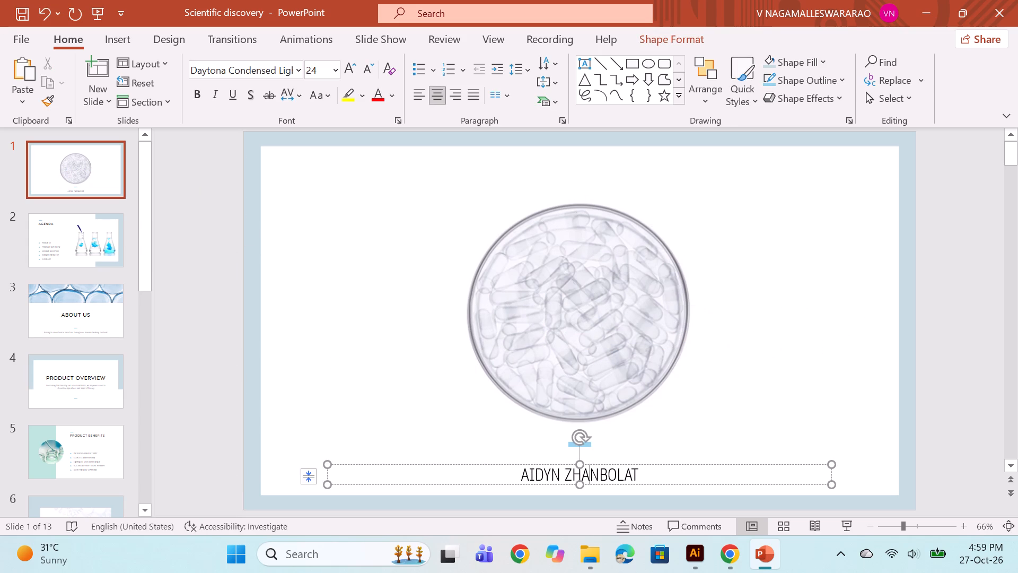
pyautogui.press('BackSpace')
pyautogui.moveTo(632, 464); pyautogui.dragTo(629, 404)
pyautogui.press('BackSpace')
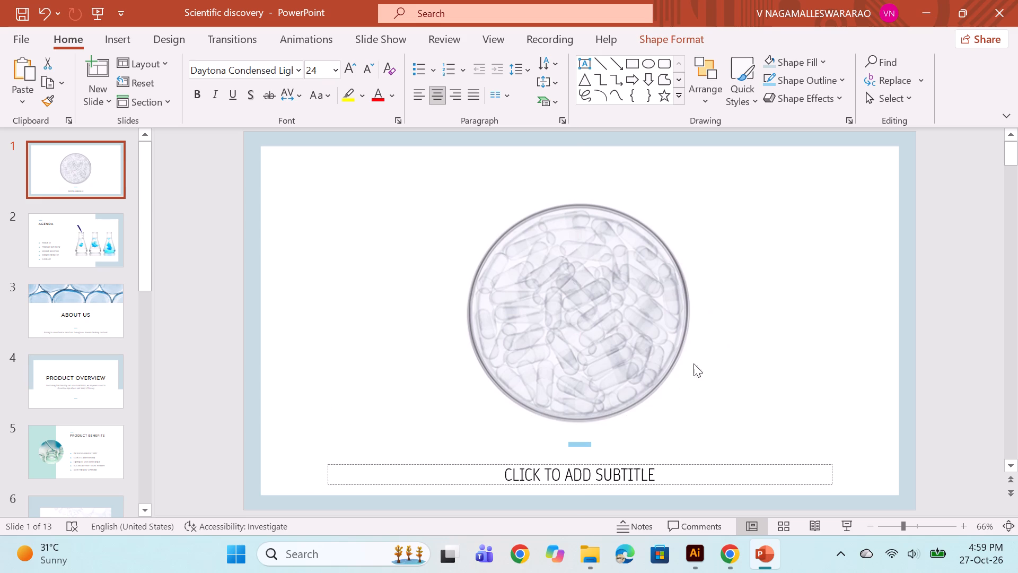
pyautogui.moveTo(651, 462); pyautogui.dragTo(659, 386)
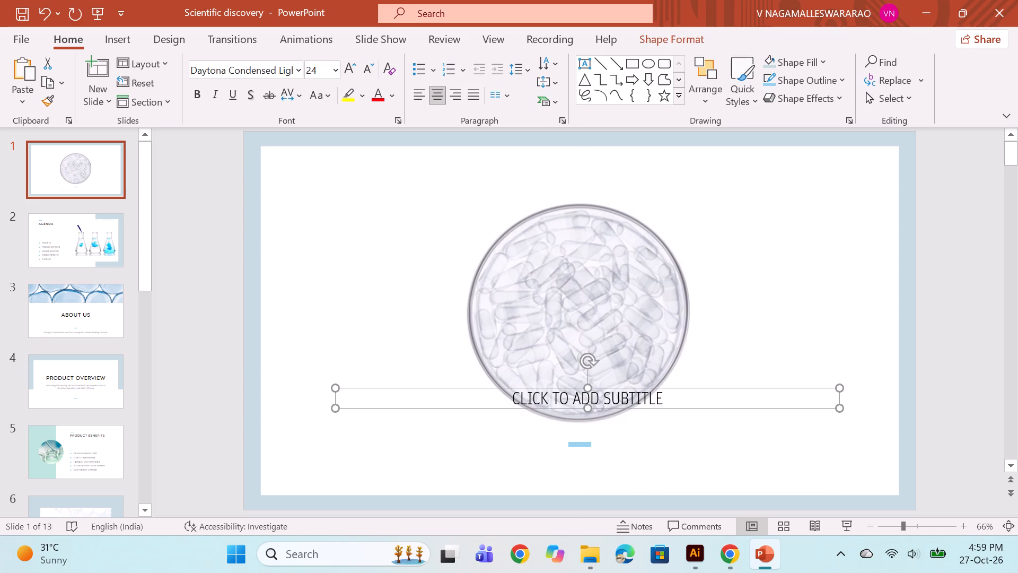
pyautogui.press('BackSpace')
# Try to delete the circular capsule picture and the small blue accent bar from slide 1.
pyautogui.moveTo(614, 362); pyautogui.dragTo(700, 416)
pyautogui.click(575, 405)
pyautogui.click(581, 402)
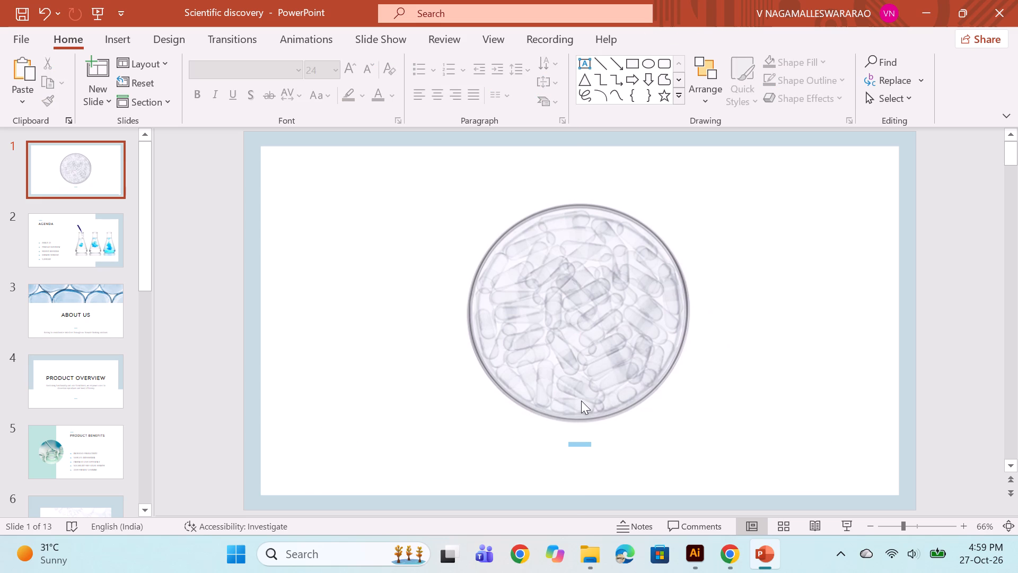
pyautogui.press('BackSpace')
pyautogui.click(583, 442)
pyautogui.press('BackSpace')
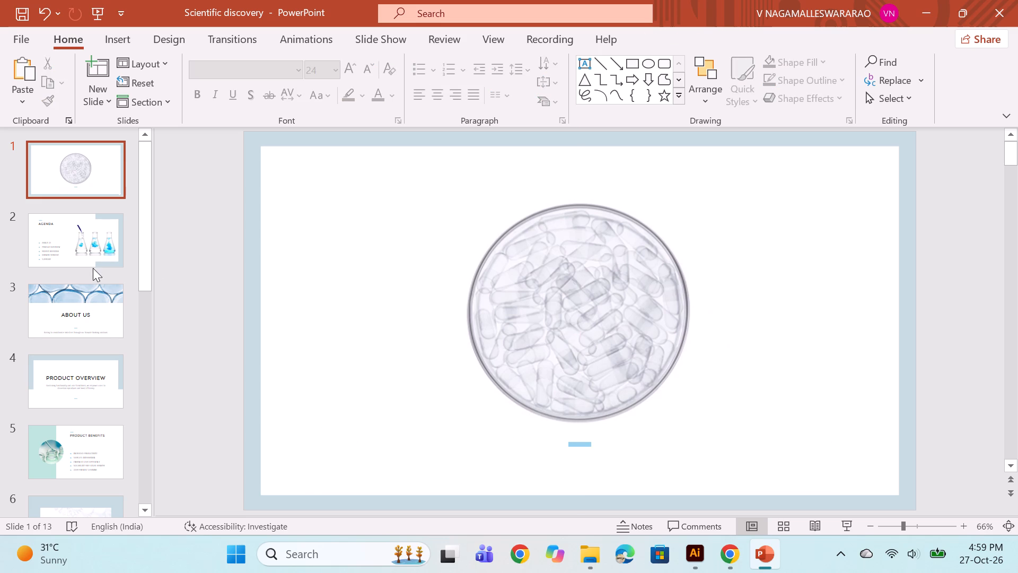
# Delete slides 1 to 5, from the circular-picture title slide through PRODUCT BENEFITS.
pyautogui.click(93, 263)
pyautogui.scroll(-14, 101, 273)
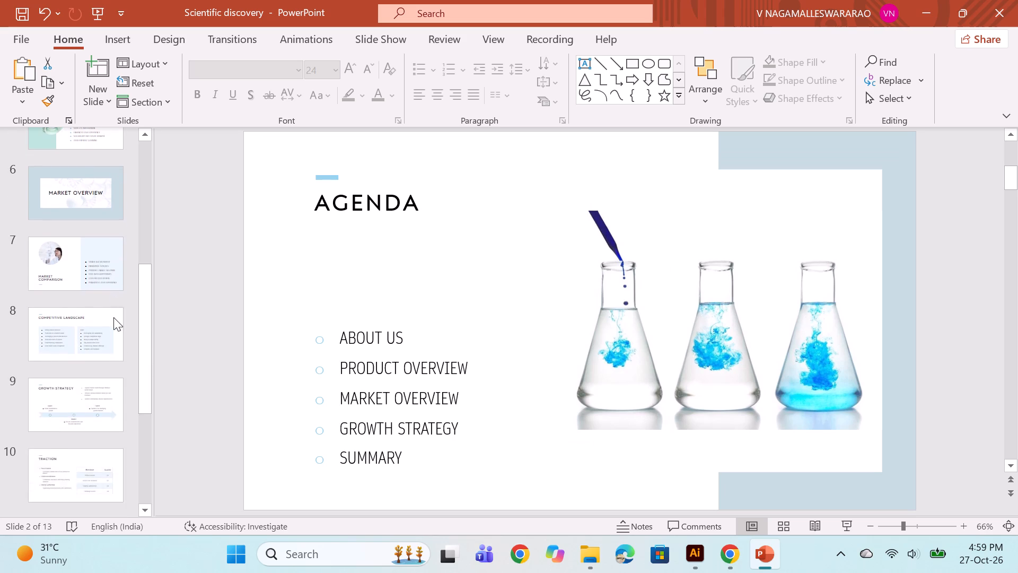
pyautogui.scroll(-1, 113, 317)
pyautogui.scroll(20, 88, 333)
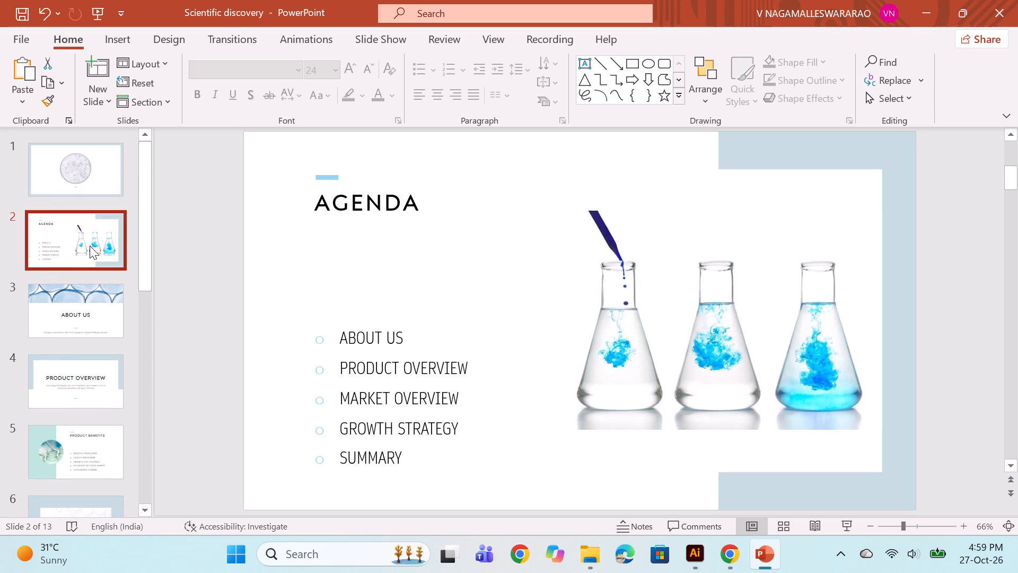
pyautogui.click(90, 246)
pyautogui.click(88, 195)
pyautogui.scroll(-5, 90, 210)
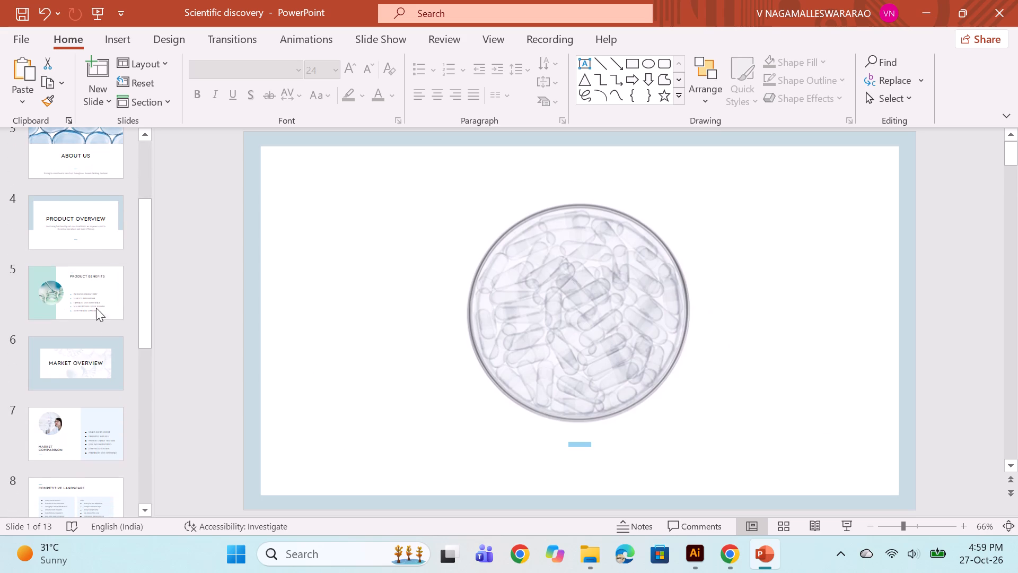
pyautogui.click(93, 302)
pyautogui.scroll(5, 116, 239)
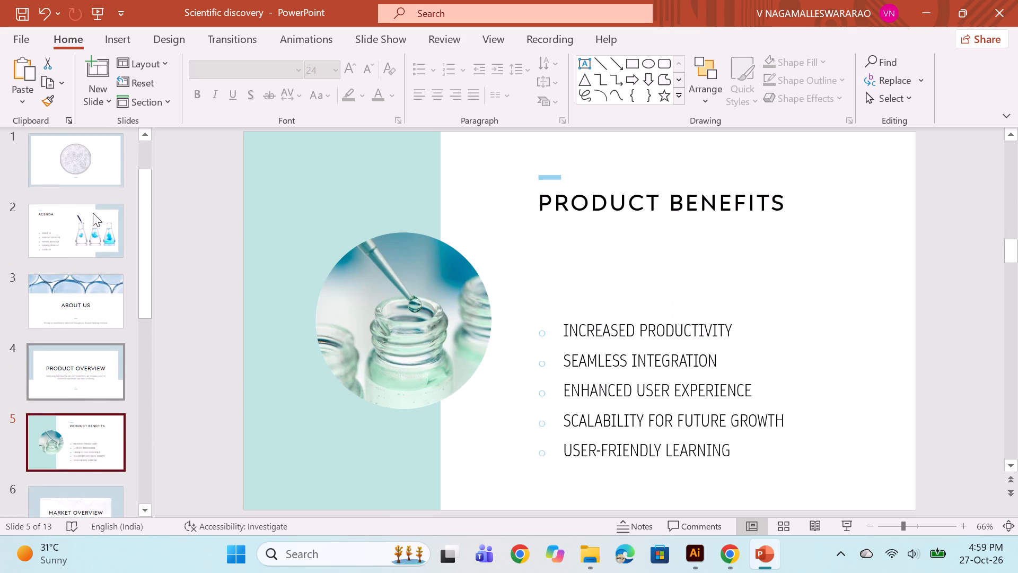
pyautogui.keyDown('shift'); pyautogui.click(82, 188); pyautogui.keyUp('shift')
pyautogui.press('BackSpace')
# Delete the slides from MARKET COMPARISON through THANK YOU, keeping only the MARKET OVERVIEW slide.
pyautogui.scroll(-1, 74, 236)
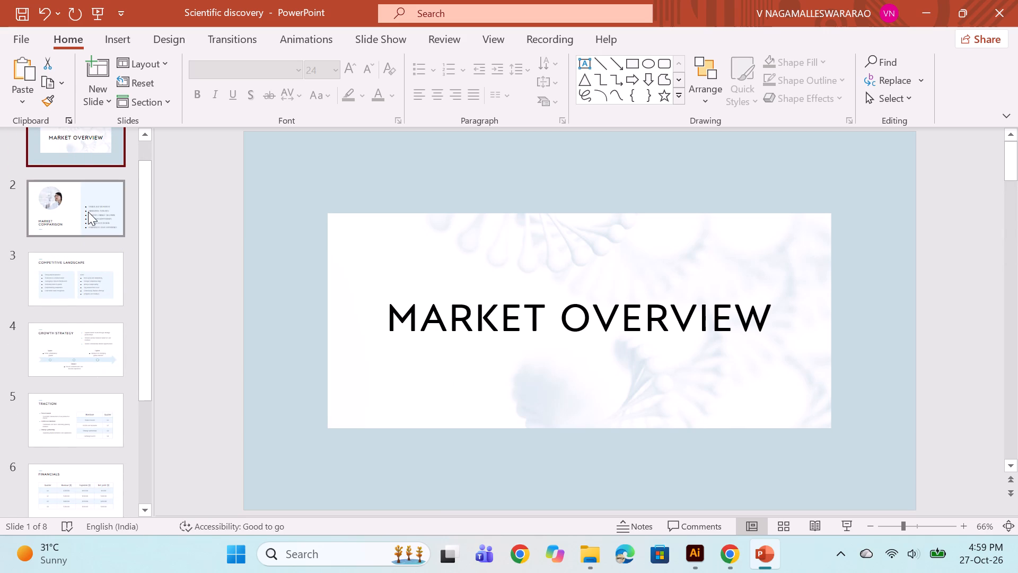
pyautogui.click(89, 211)
pyautogui.scroll(-16, 84, 316)
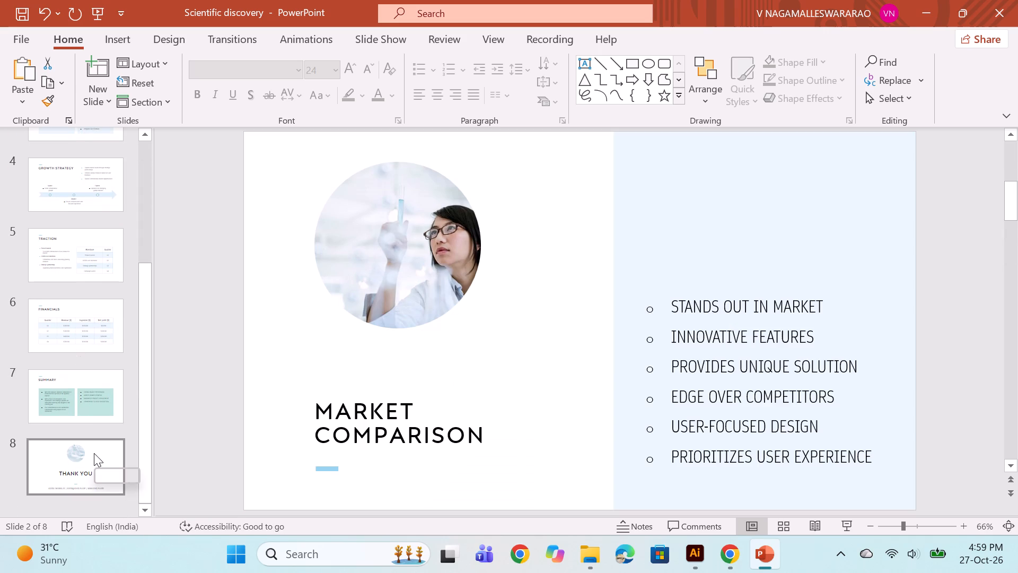
pyautogui.keyDown('shift'); pyautogui.click(94, 453); pyautogui.keyUp('shift')
pyautogui.press('BackSpace')
pyautogui.scroll(1, 33, 334)
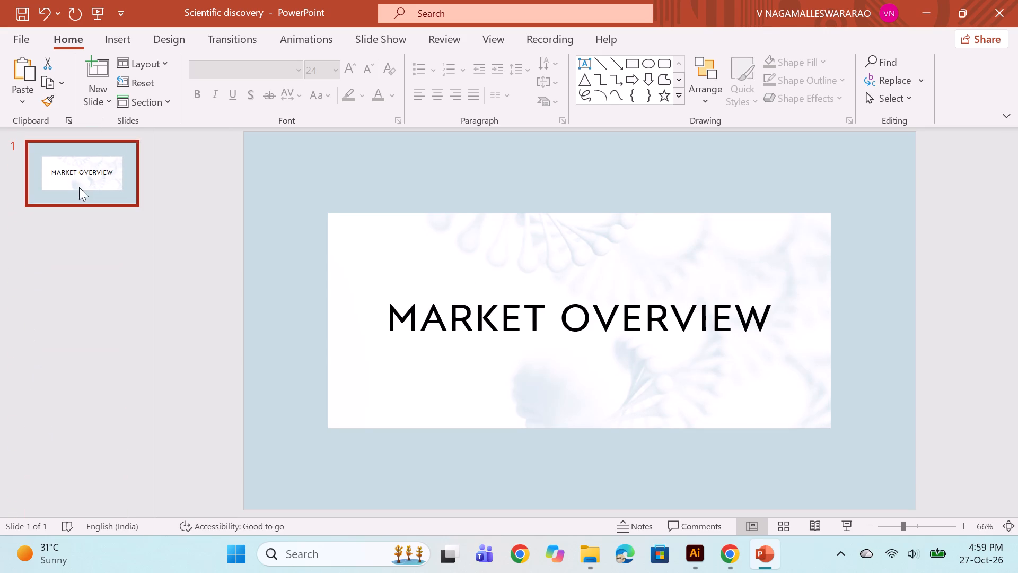
# Delete the pale floral picture behind the MARKET OVERVIEW title.
pyautogui.click(79, 187)
pyautogui.click(518, 316)
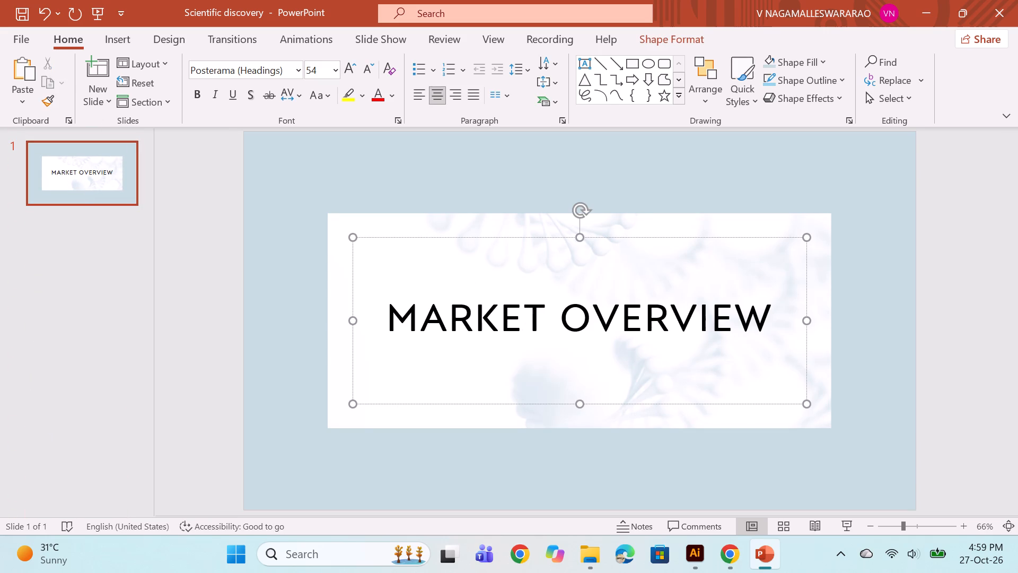
pyautogui.moveTo(599, 230); pyautogui.dragTo(573, 259)
pyautogui.press('BackSpace')
pyautogui.moveTo(560, 213); pyautogui.dragTo(550, 249)
pyautogui.press('BackSpace')
# Delete the MARKET OVERVIEW title text and its empty title placeholder to leave a plain blue slide.
pyautogui.click(633, 309)
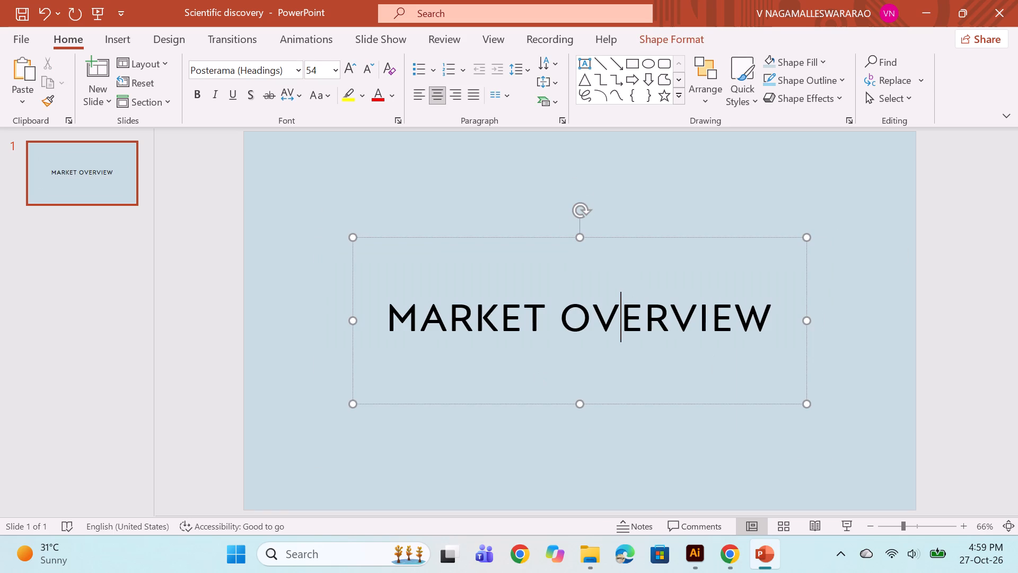
pyautogui.press('BackSpace')
pyautogui.moveTo(603, 236); pyautogui.dragTo(569, 276)
pyautogui.press('BackSpace')
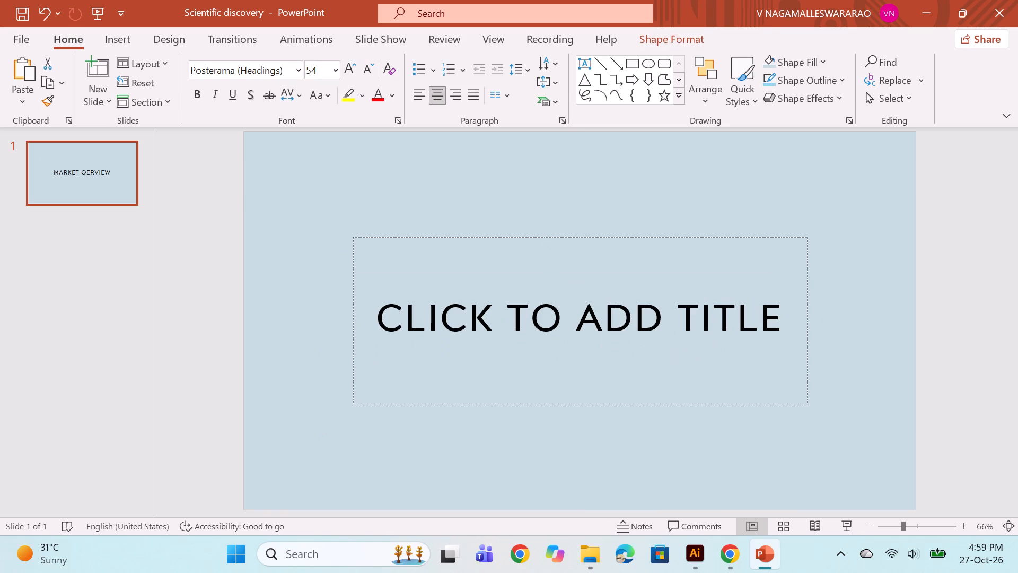
pyautogui.moveTo(596, 236); pyautogui.dragTo(574, 256)
pyautogui.press('BackSpace')
pyautogui.scroll(1, 337, 344)
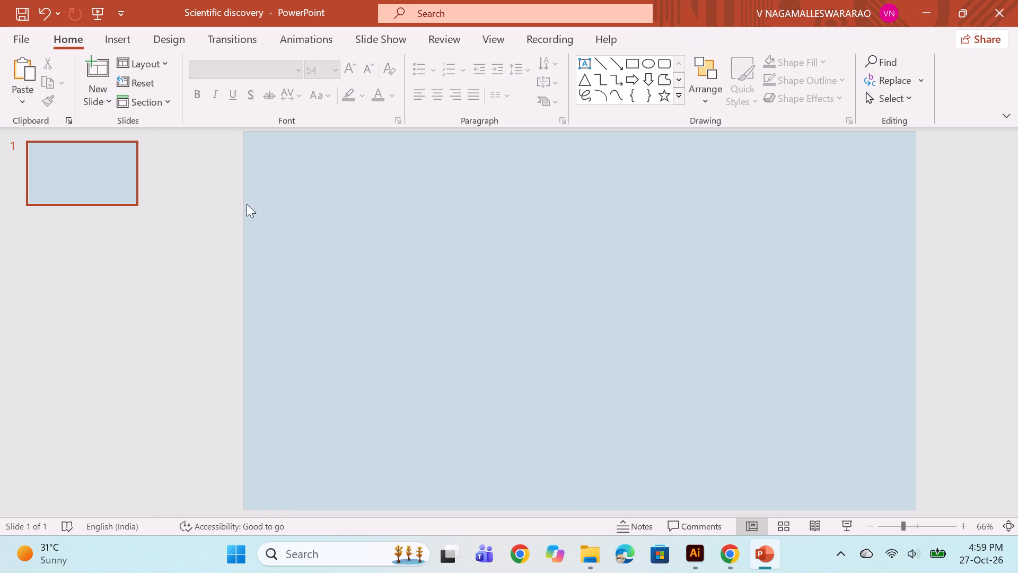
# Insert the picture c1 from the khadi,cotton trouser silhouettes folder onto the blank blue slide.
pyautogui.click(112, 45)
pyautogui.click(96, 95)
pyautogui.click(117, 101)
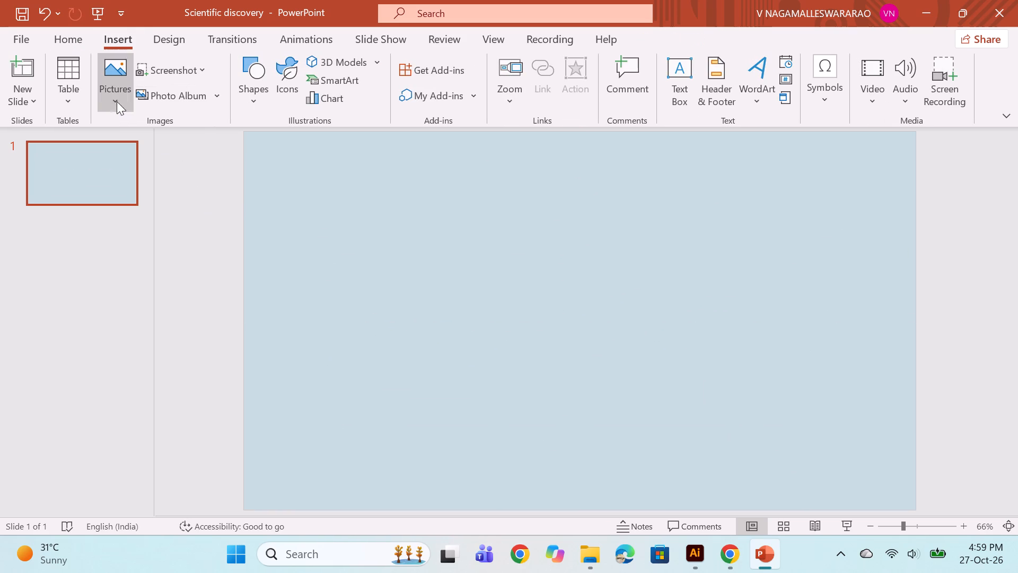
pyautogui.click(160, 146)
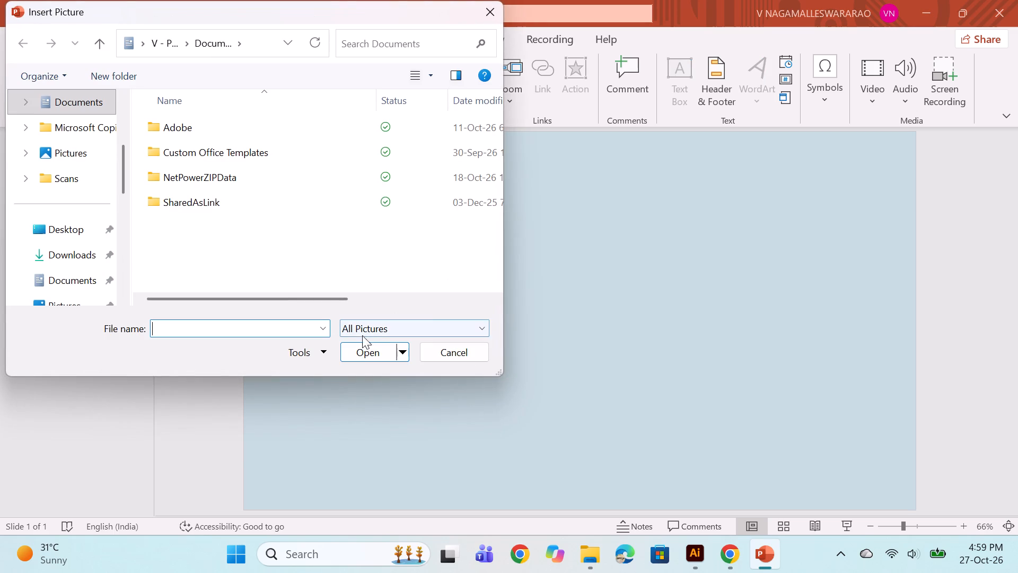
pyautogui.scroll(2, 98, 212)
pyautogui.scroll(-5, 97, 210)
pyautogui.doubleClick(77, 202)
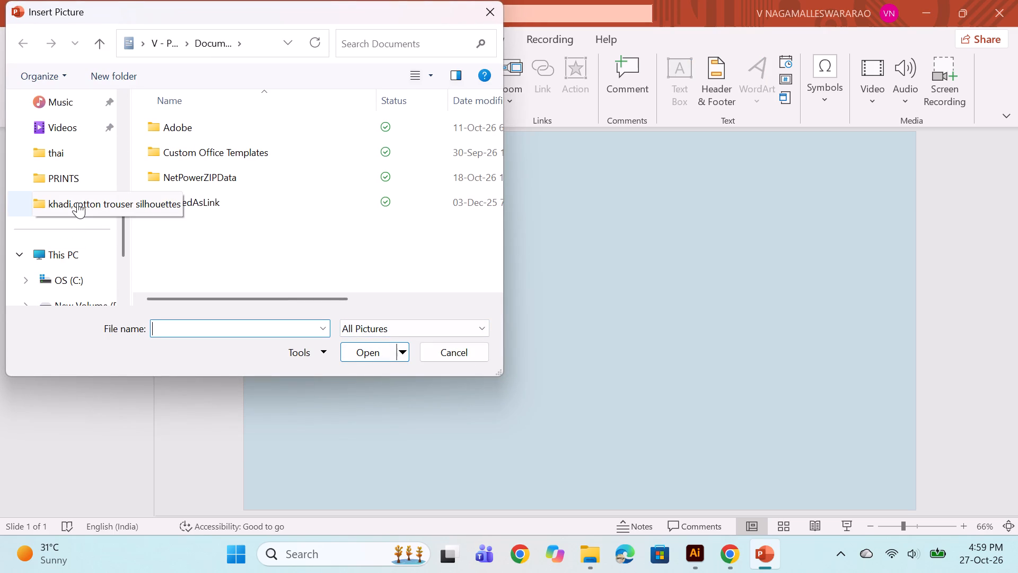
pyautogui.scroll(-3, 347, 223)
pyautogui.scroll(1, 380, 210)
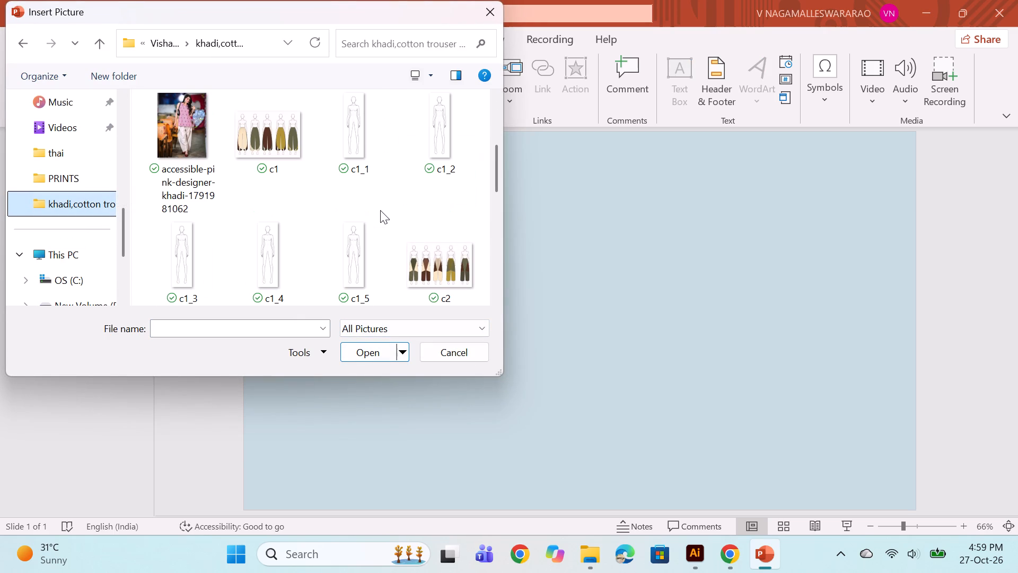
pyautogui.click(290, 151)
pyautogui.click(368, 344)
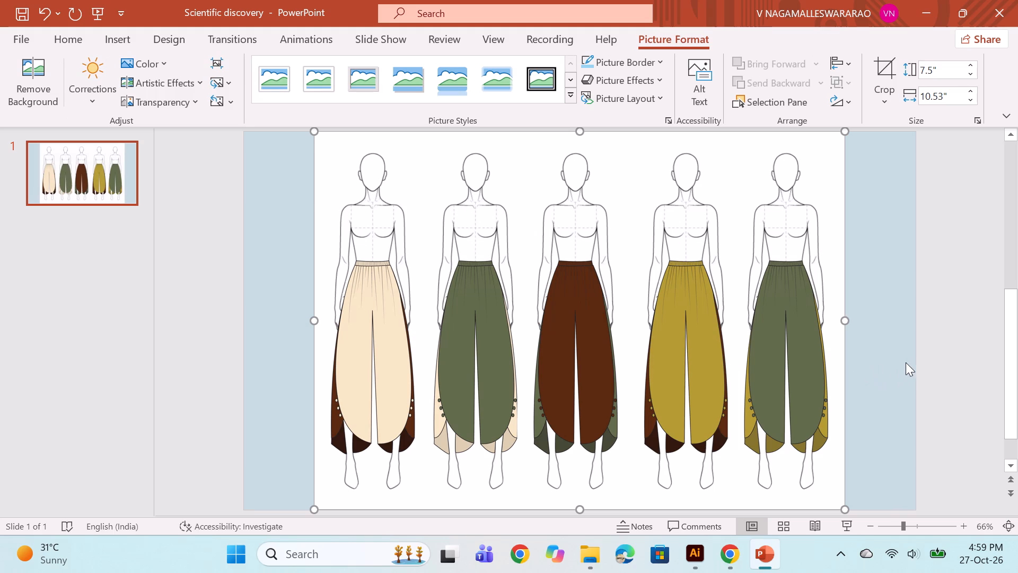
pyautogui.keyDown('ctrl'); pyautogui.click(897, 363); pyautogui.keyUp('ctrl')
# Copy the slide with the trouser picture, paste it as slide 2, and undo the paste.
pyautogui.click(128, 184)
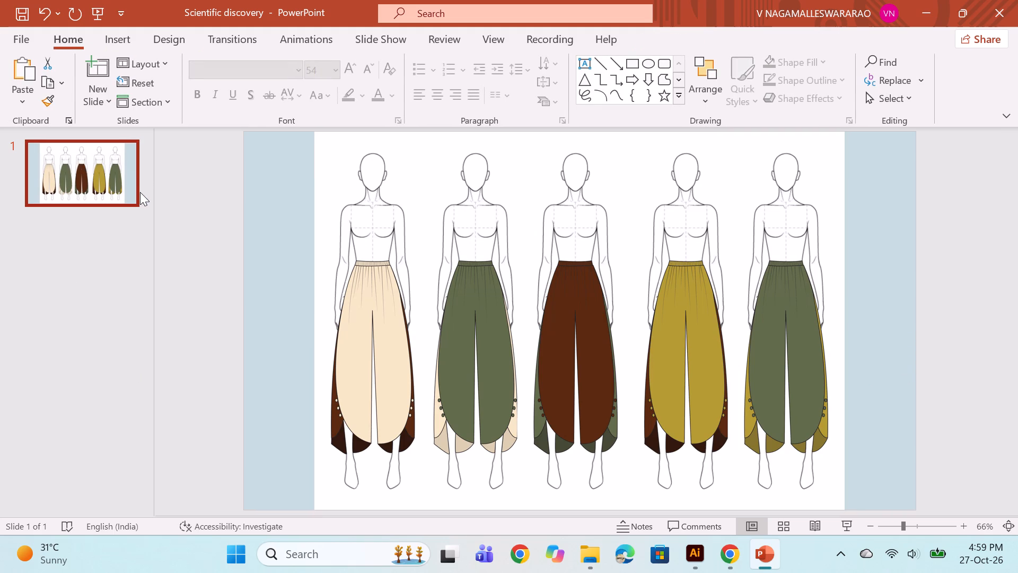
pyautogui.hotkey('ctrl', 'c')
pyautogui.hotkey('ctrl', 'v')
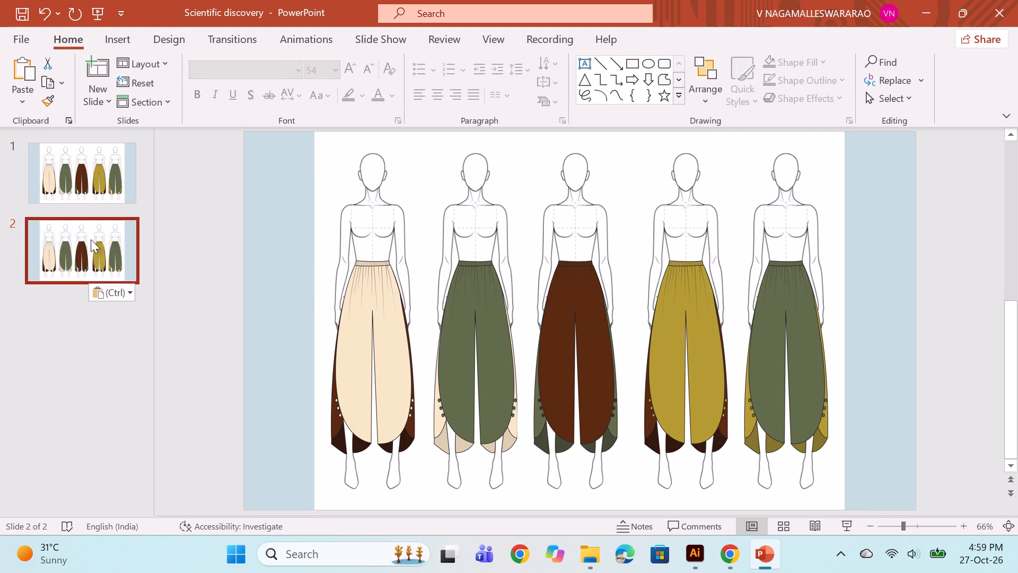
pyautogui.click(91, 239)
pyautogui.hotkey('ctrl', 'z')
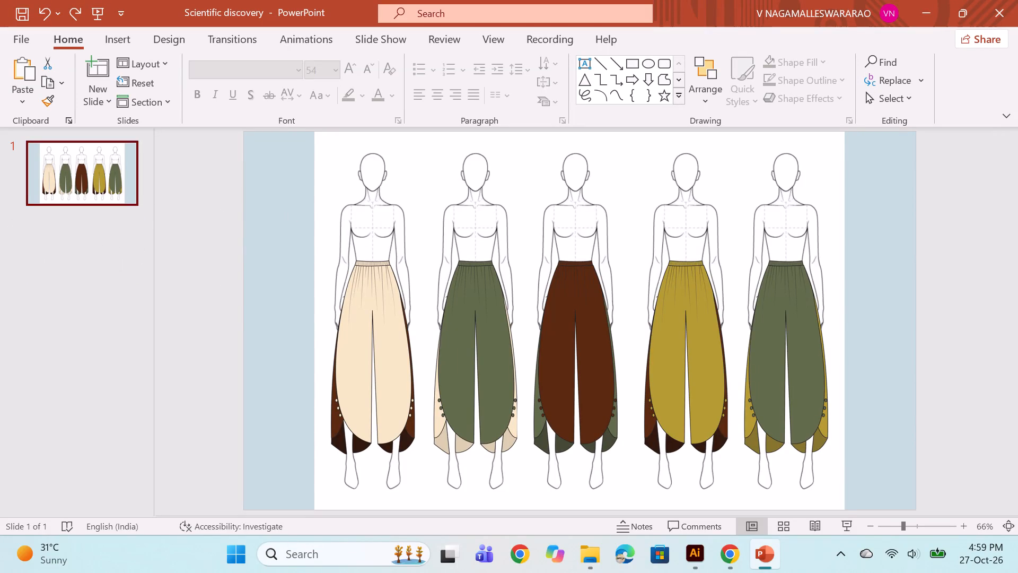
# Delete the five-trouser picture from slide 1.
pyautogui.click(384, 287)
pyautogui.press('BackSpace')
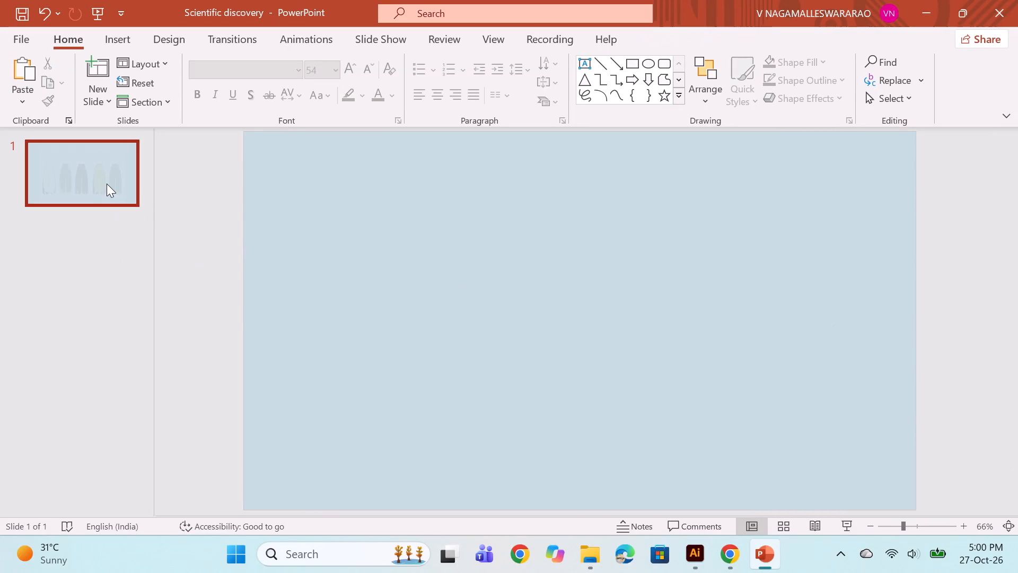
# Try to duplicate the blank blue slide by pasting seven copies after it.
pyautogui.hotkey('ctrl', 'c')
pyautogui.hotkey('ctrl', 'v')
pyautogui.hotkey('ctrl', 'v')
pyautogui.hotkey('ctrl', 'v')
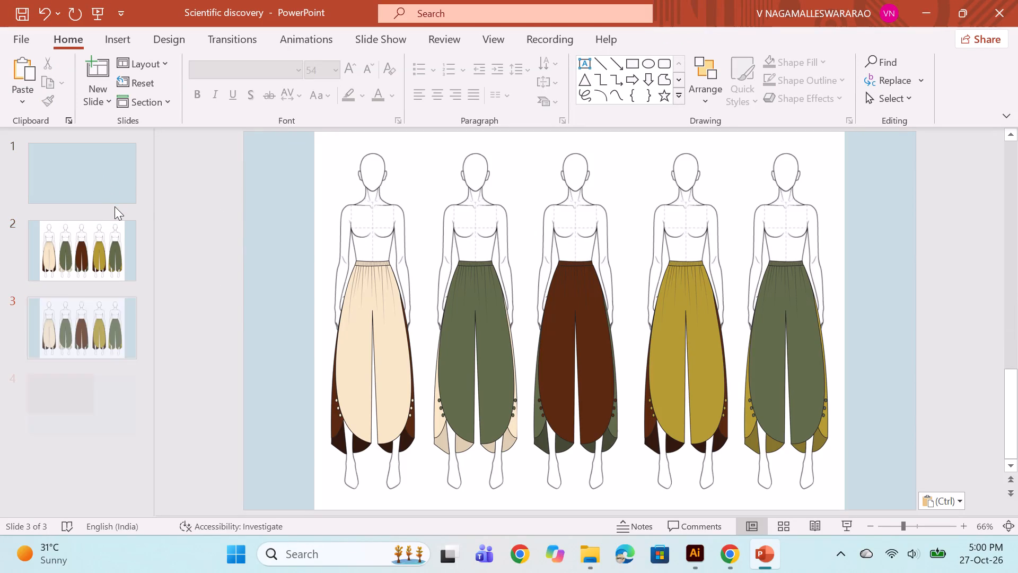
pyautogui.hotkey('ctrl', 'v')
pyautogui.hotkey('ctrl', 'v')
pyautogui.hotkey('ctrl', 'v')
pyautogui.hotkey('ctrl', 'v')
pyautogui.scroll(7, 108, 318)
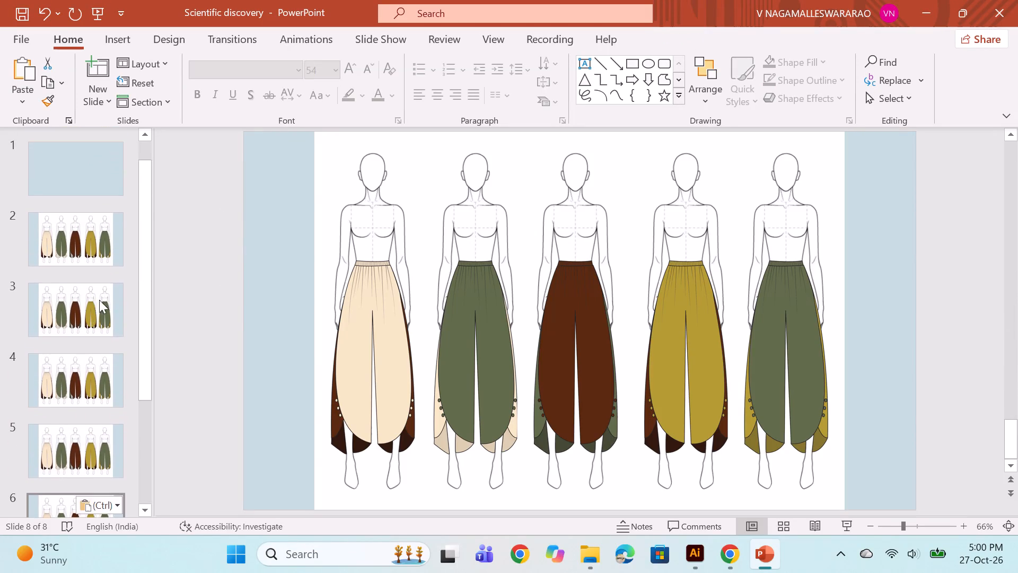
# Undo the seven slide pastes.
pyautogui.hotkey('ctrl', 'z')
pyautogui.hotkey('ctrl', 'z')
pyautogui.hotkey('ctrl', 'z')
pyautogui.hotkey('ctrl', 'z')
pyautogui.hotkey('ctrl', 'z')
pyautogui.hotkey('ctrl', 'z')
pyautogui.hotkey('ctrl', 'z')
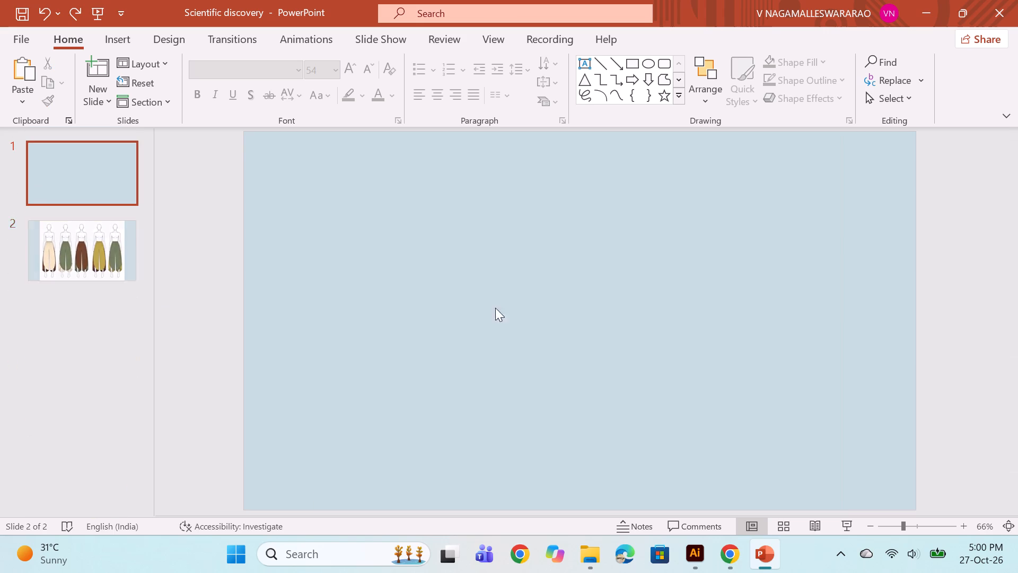
# Paste the copied slide as slide 2 and delete the trouser picture from it.
pyautogui.click(528, 307)
pyautogui.click(380, 274)
pyautogui.hotkey('ctrl', 'c')
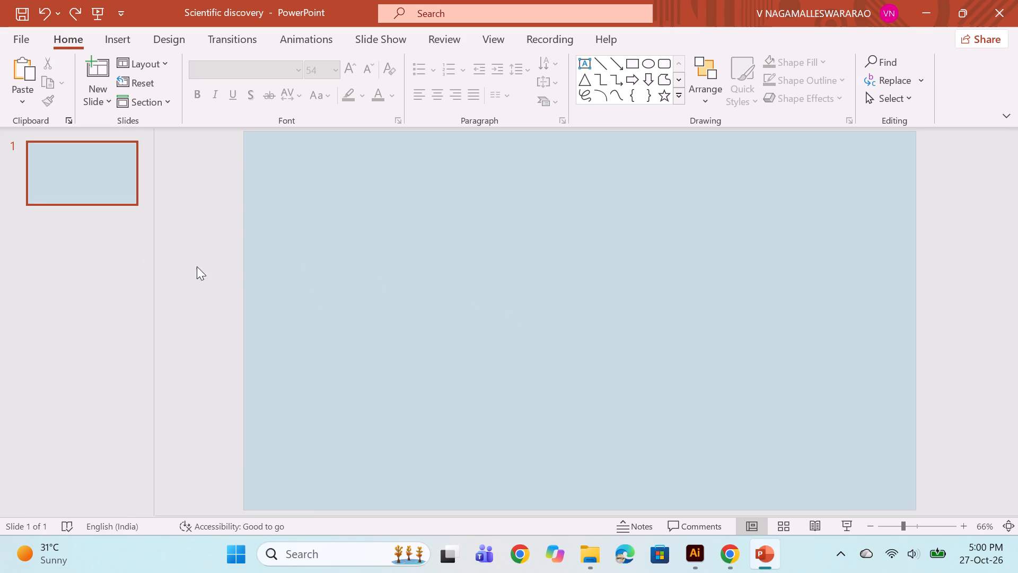
pyautogui.hotkey('ctrl', 'v')
pyautogui.click(93, 193)
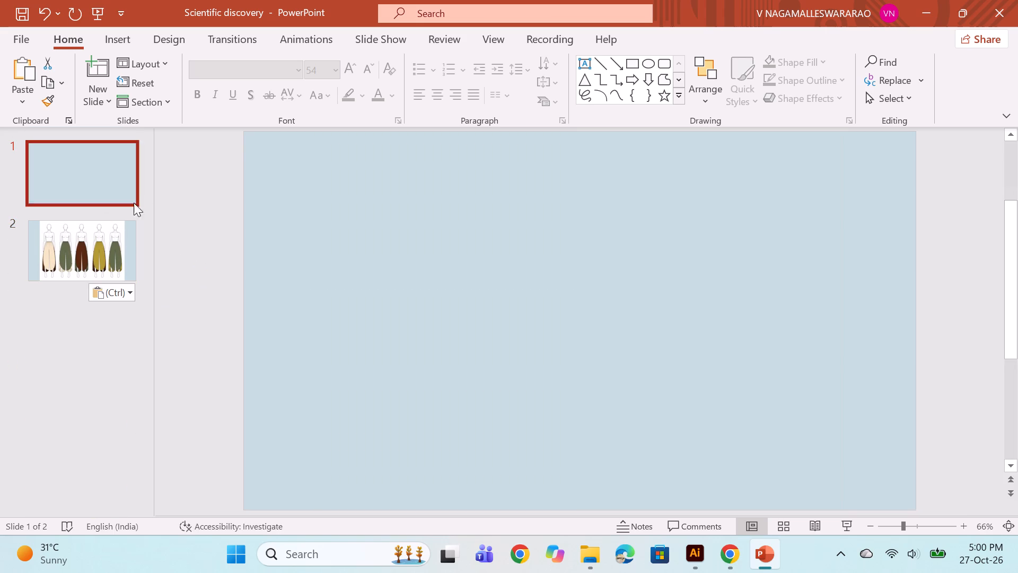
pyautogui.click(64, 268)
pyautogui.click(517, 248)
pyautogui.press('BackSpace')
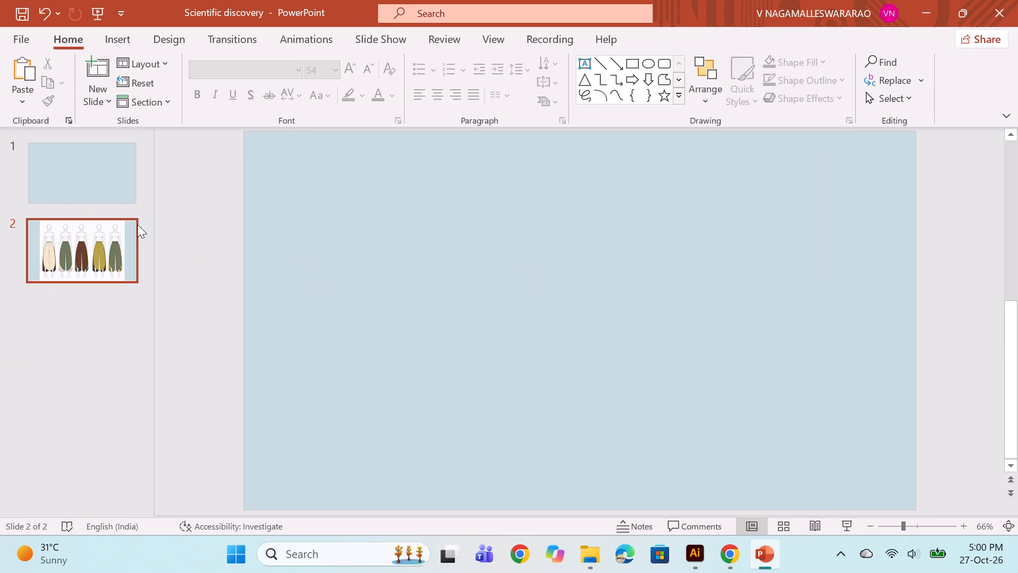
# Copy the blank blue slide 1 and paste copies after slide 2 to make five blank slides.
pyautogui.click(66, 177)
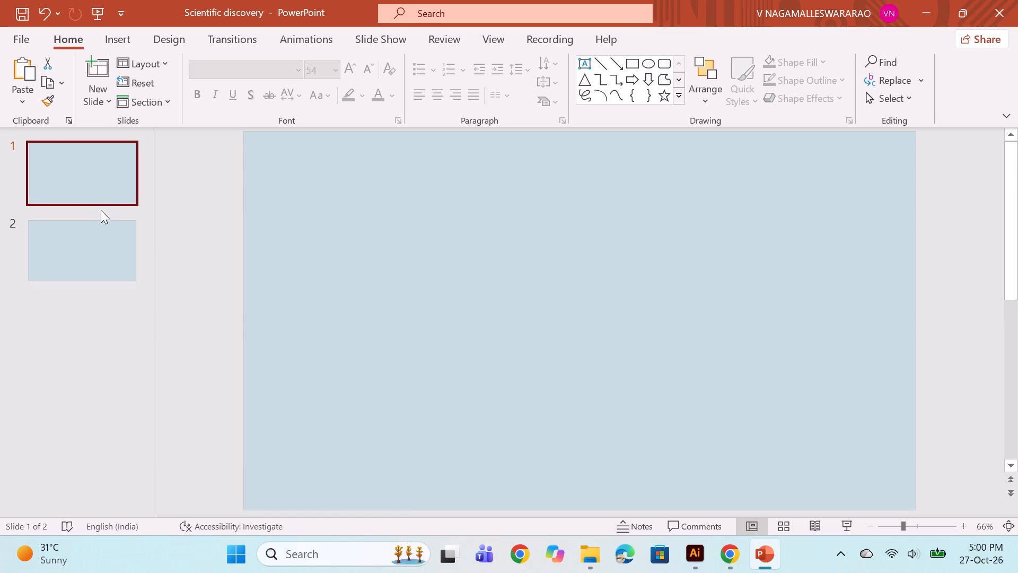
pyautogui.hotkey('ctrl', 'c')
pyautogui.hotkey('ctrl', 'v')
pyautogui.click(78, 328)
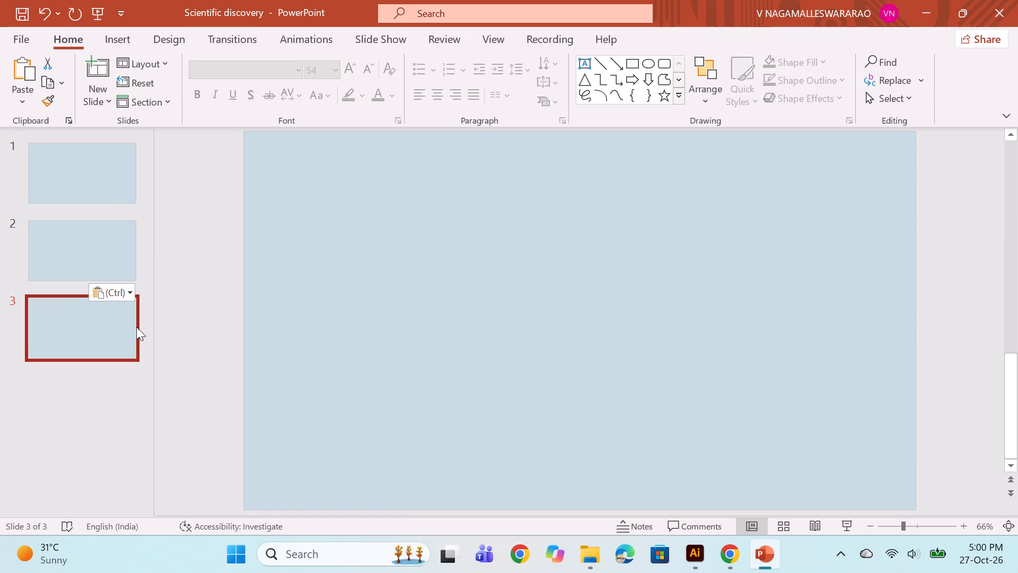
pyautogui.press('BackSpace')
pyautogui.hotkey('ctrl', 'v')
pyautogui.hotkey('ctrl', 'v')
pyautogui.hotkey('ctrl', 'v')
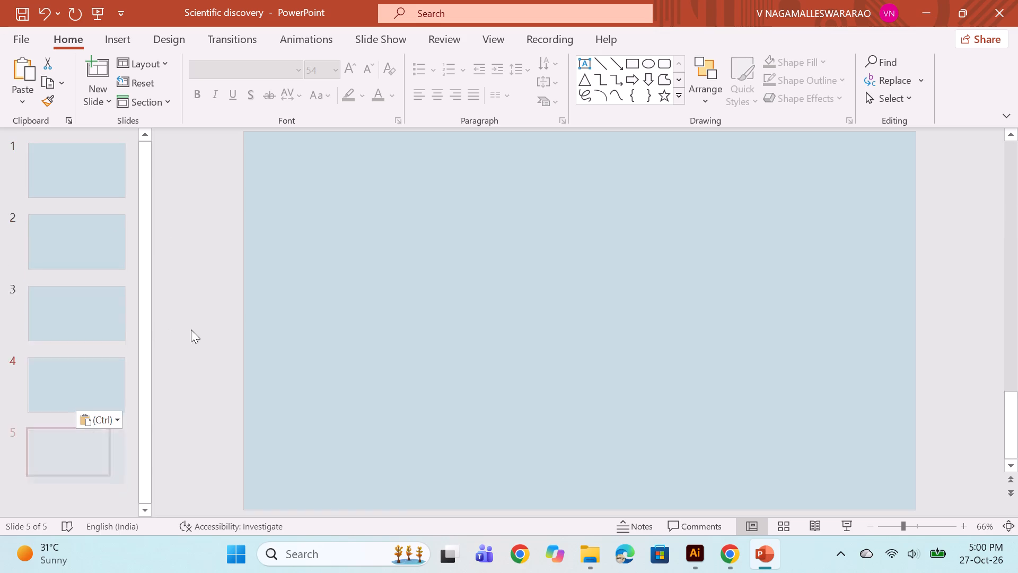
# Paste ten more copies of the blank blue slide to make fifteen slides in total.
pyautogui.hotkey('ctrl', 'v')
pyautogui.hotkey('ctrl', 'v')
pyautogui.hotkey('ctrl', 'v')
pyautogui.hotkey('ctrl', 'v')
pyautogui.hotkey('ctrl', 'v')
pyautogui.hotkey('ctrl', 'v')
pyautogui.hotkey('ctrl', 'v')
pyautogui.hotkey('ctrl', 'v')
pyautogui.hotkey('ctrl', 'v')
pyautogui.hotkey('ctrl', 'v')
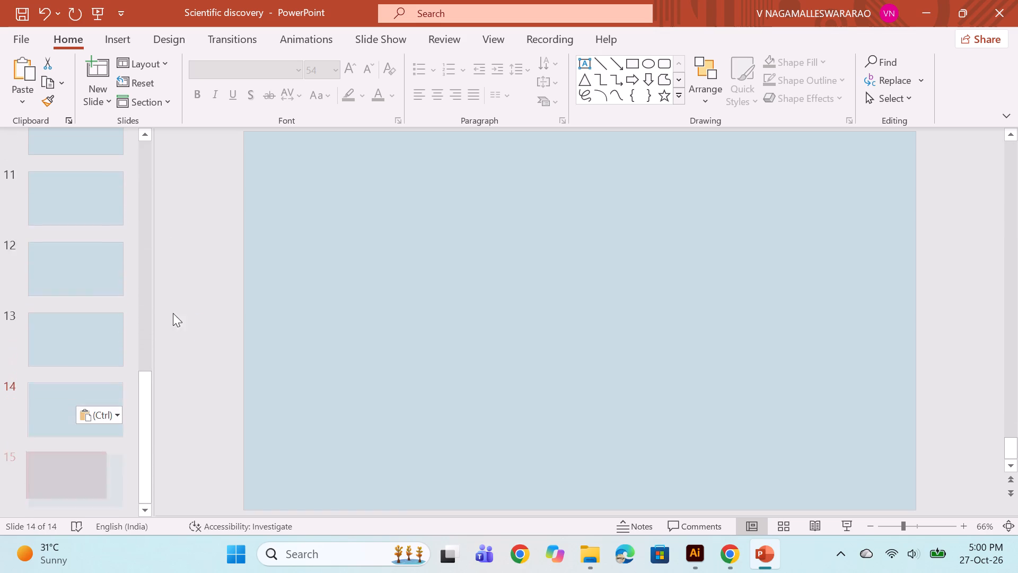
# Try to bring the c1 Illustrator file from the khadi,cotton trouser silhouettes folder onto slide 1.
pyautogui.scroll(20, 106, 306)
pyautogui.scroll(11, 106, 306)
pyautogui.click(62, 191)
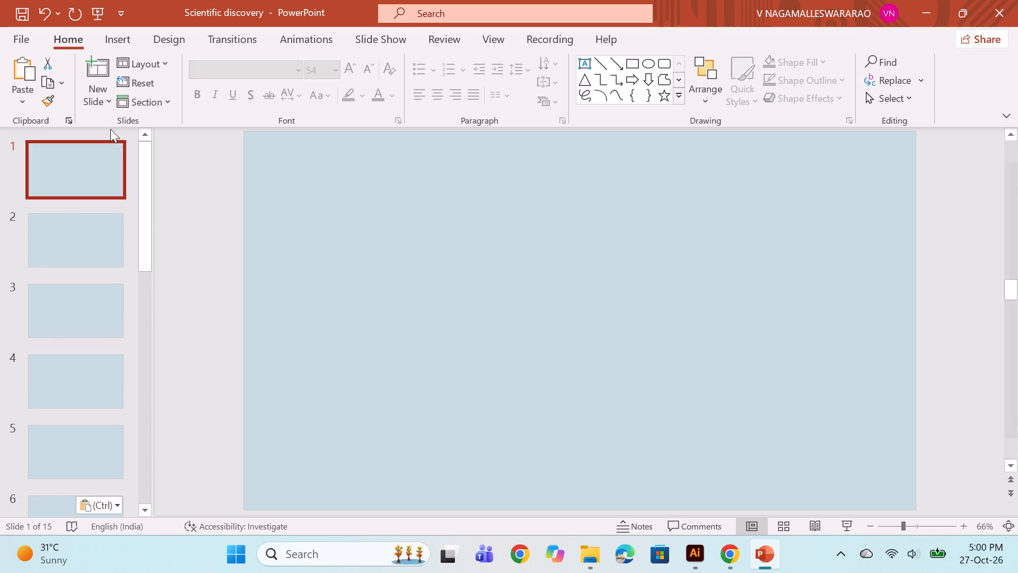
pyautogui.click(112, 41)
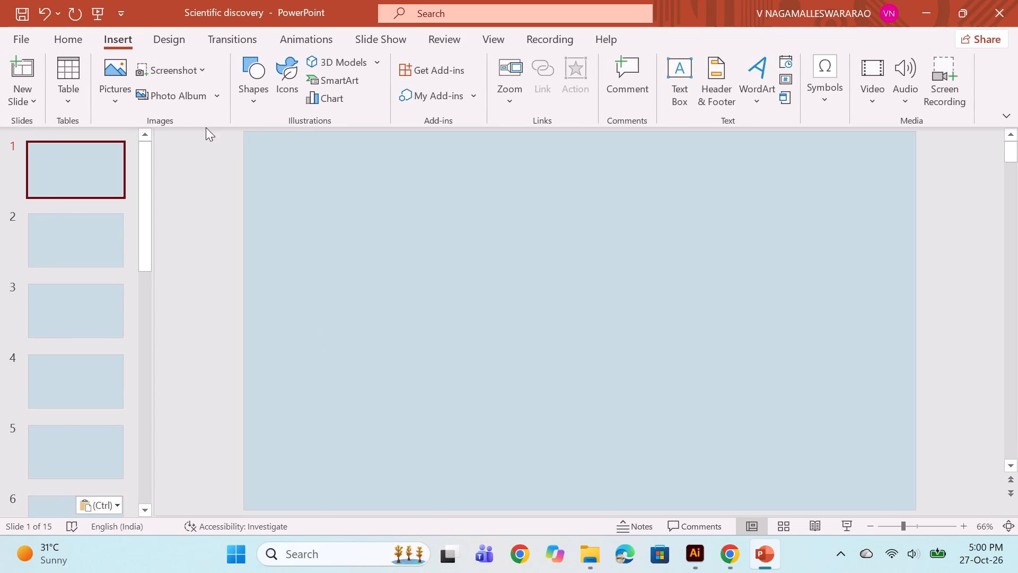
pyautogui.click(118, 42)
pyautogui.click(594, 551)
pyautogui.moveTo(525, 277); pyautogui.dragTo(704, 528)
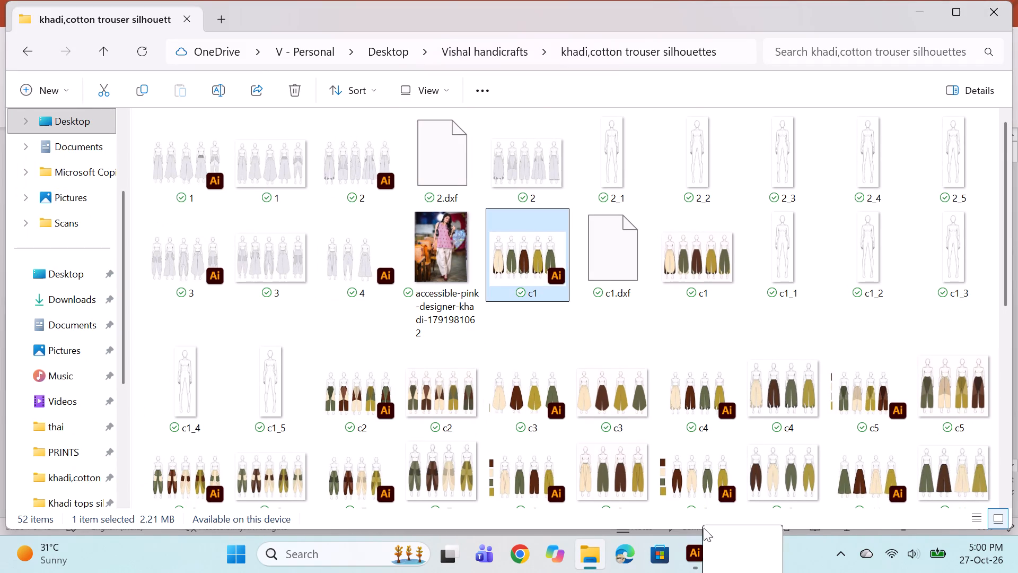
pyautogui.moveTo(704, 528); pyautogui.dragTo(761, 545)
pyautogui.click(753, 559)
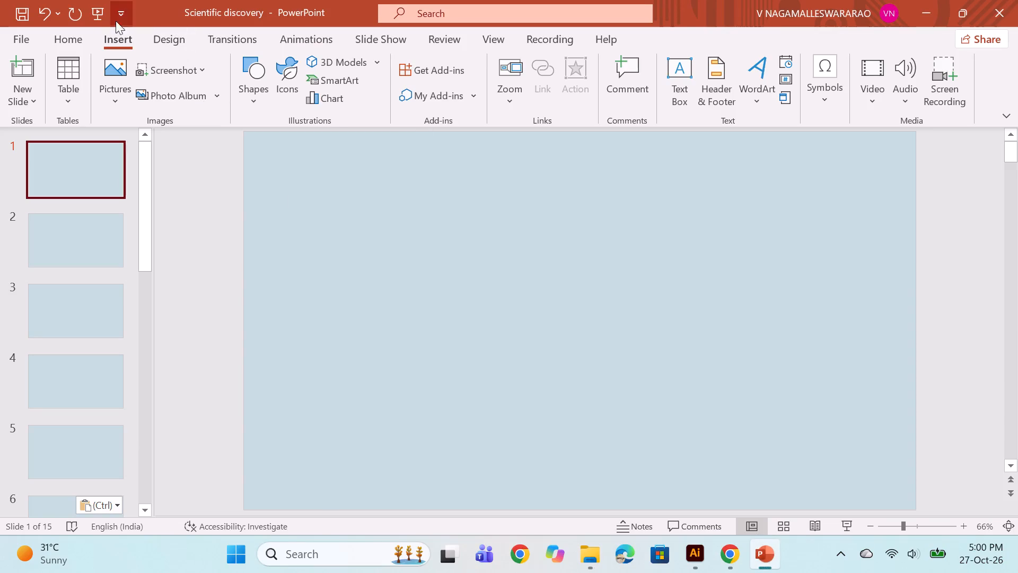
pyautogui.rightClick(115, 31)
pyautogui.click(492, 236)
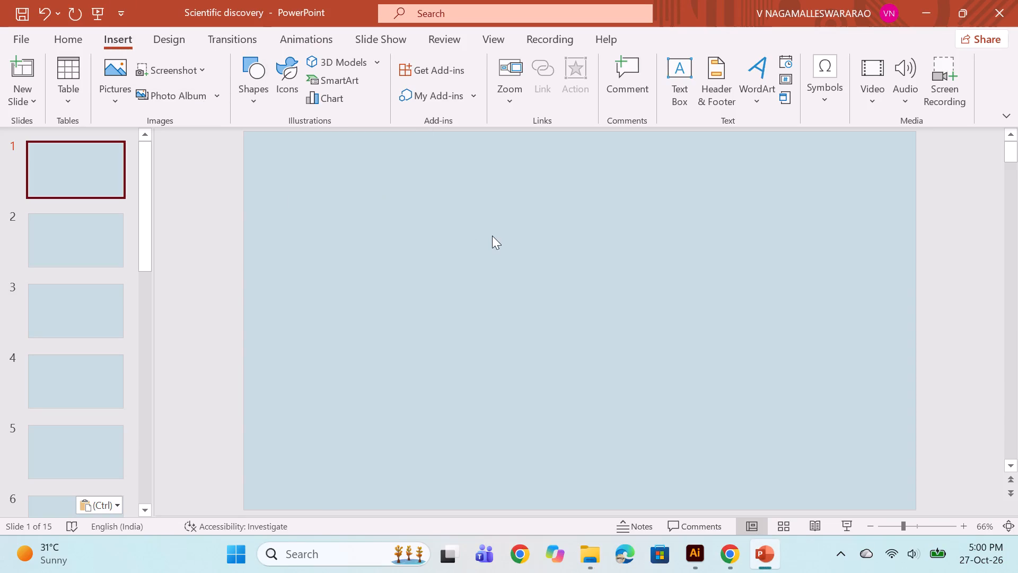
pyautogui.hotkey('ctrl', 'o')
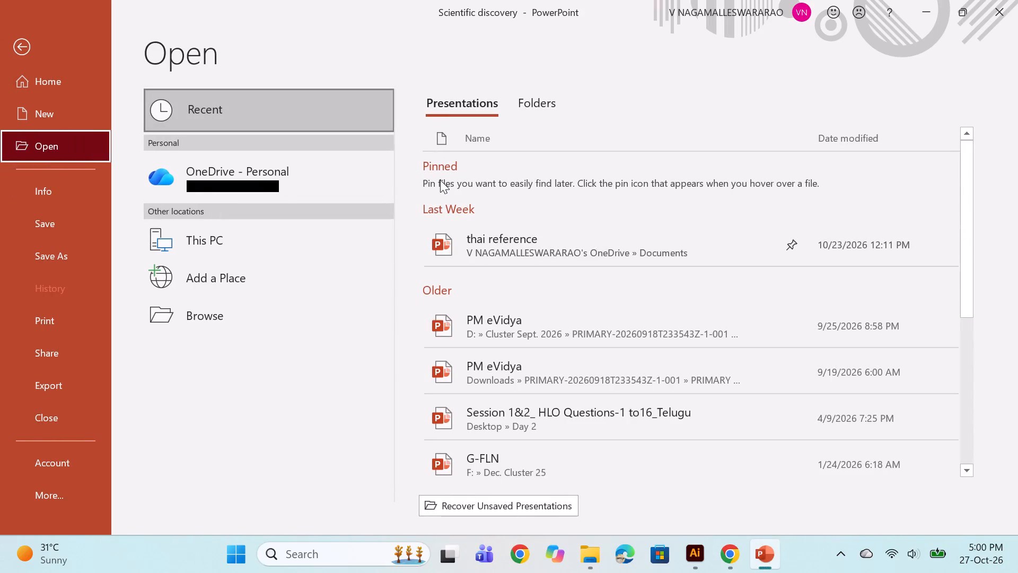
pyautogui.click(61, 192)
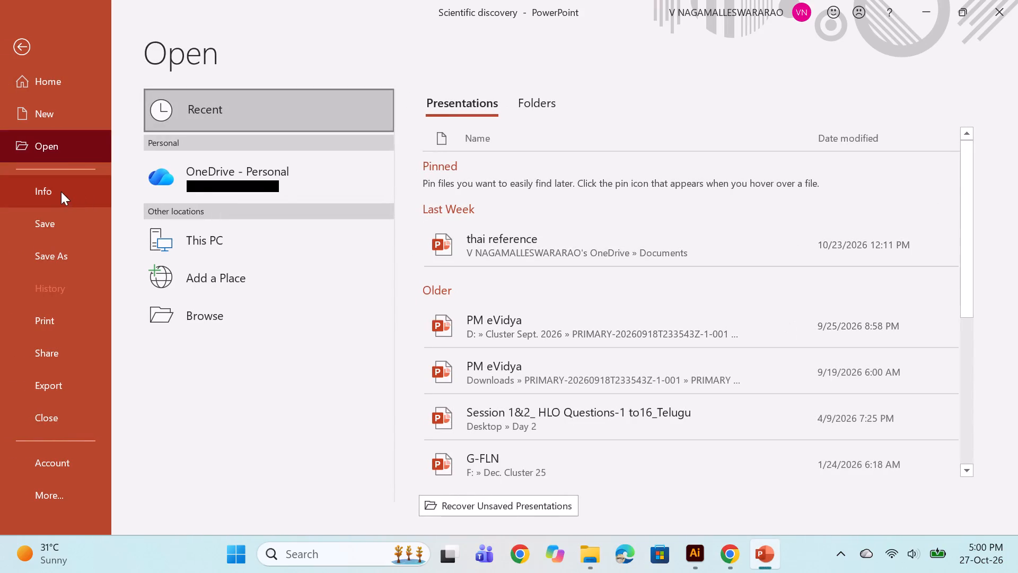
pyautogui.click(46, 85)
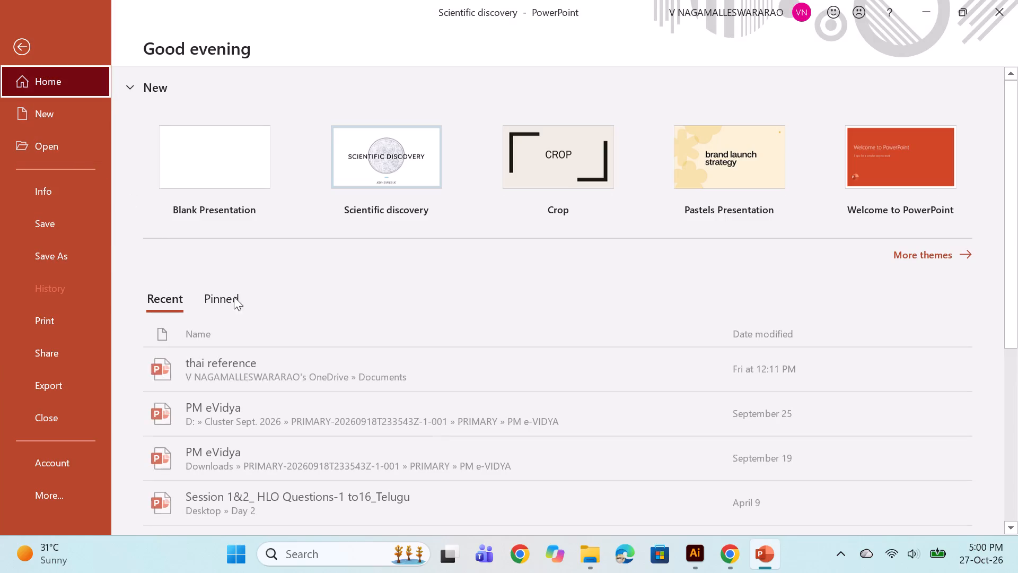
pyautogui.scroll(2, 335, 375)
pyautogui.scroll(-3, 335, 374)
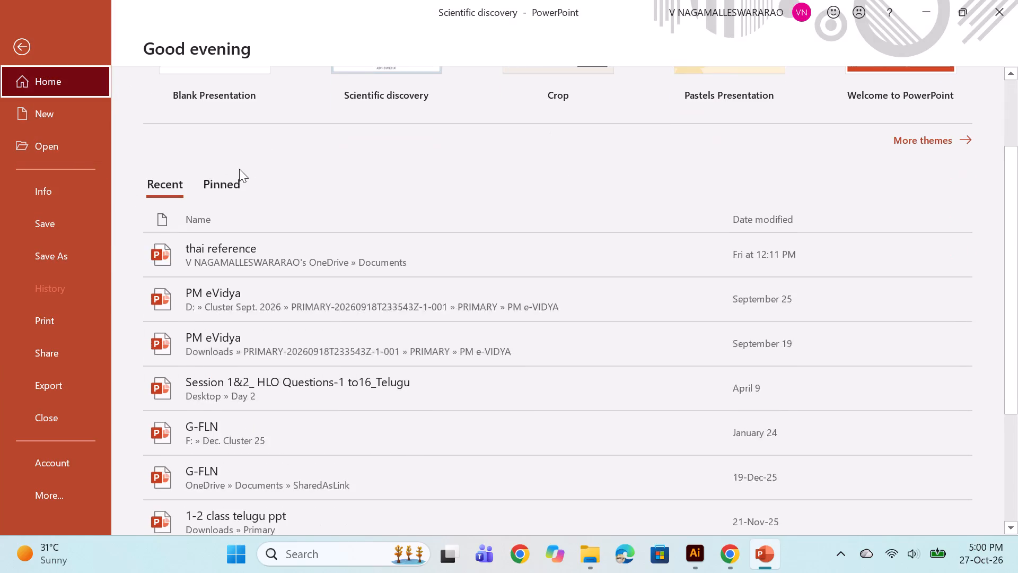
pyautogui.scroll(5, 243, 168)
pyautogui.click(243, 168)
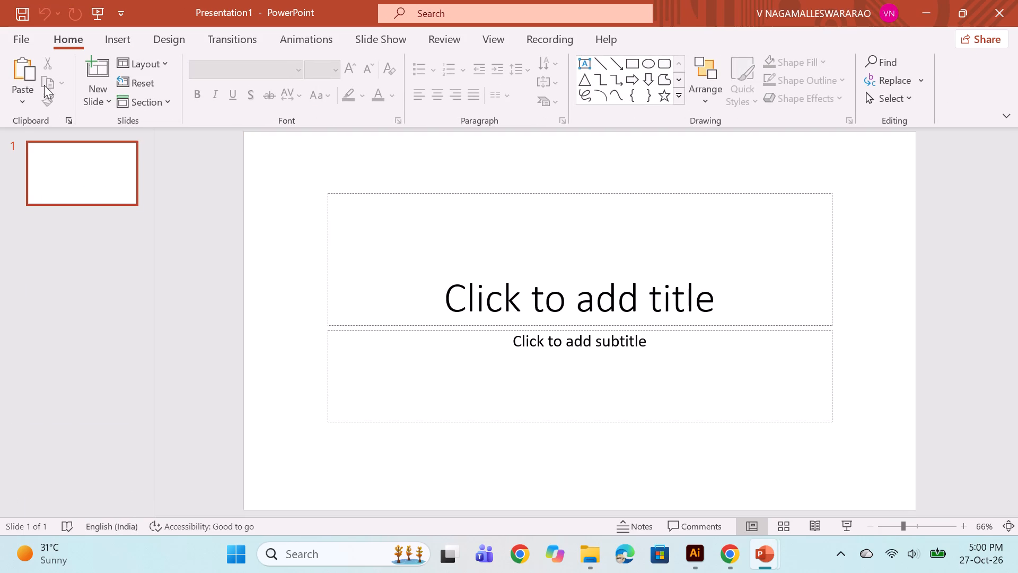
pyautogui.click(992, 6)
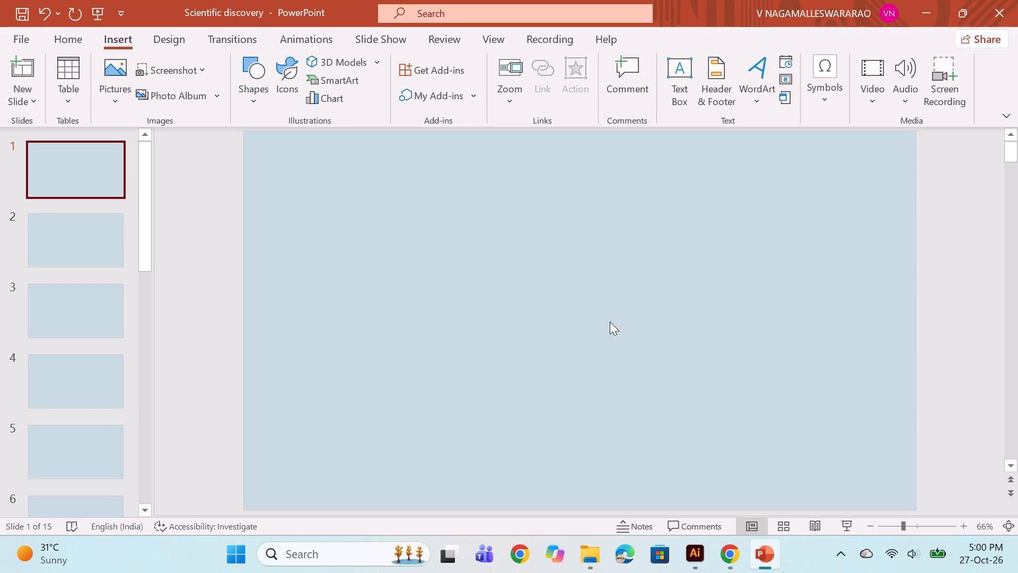
# Insert the c1 trouser picture from the khadi,cotton trouser silhouettes folder on slide 1.
pyautogui.click(121, 33)
pyautogui.click(124, 45)
pyautogui.click(115, 89)
pyautogui.click(154, 144)
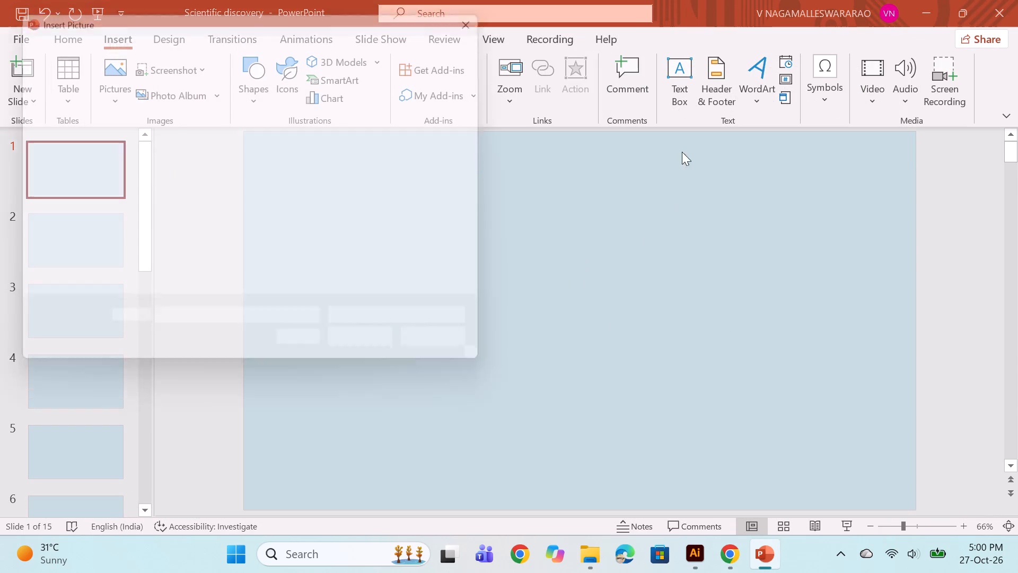
pyautogui.scroll(-2, 242, 234)
pyautogui.click(262, 170)
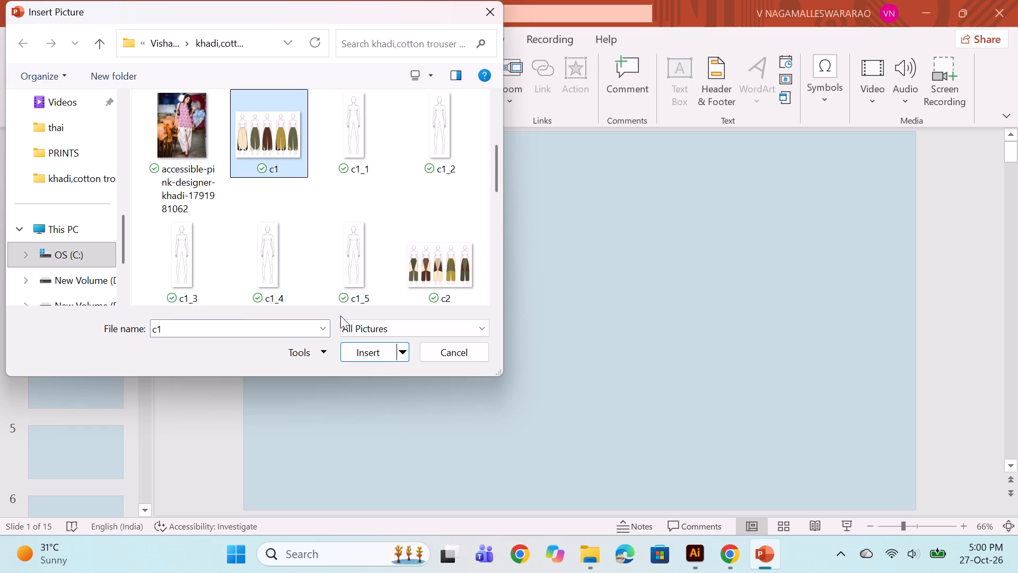
pyautogui.click(354, 354)
# Insert the c4 trouser picture from the same folder on blank slide 2.
pyautogui.click(64, 255)
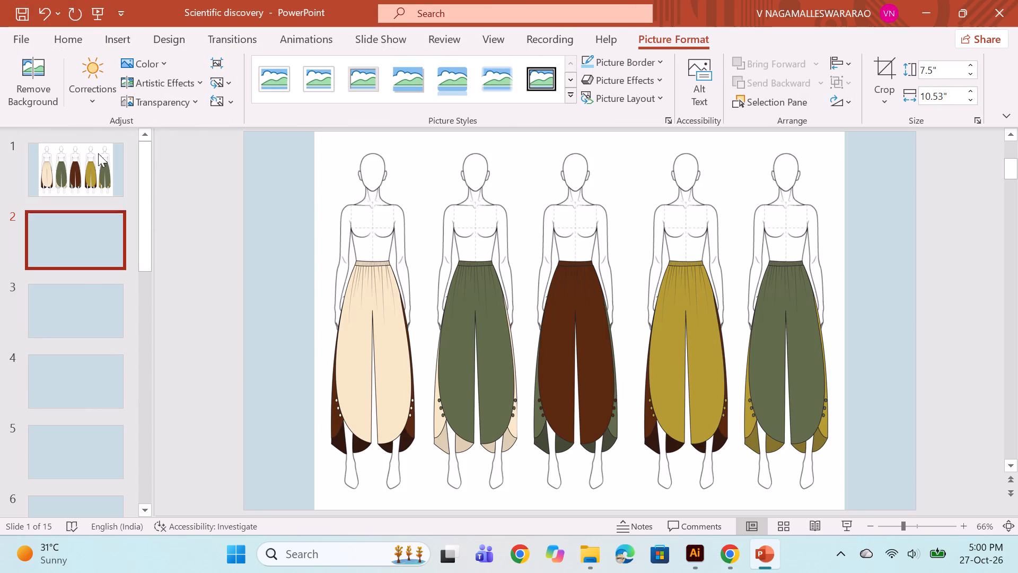
pyautogui.click(113, 30)
pyautogui.click(116, 85)
pyautogui.click(121, 150)
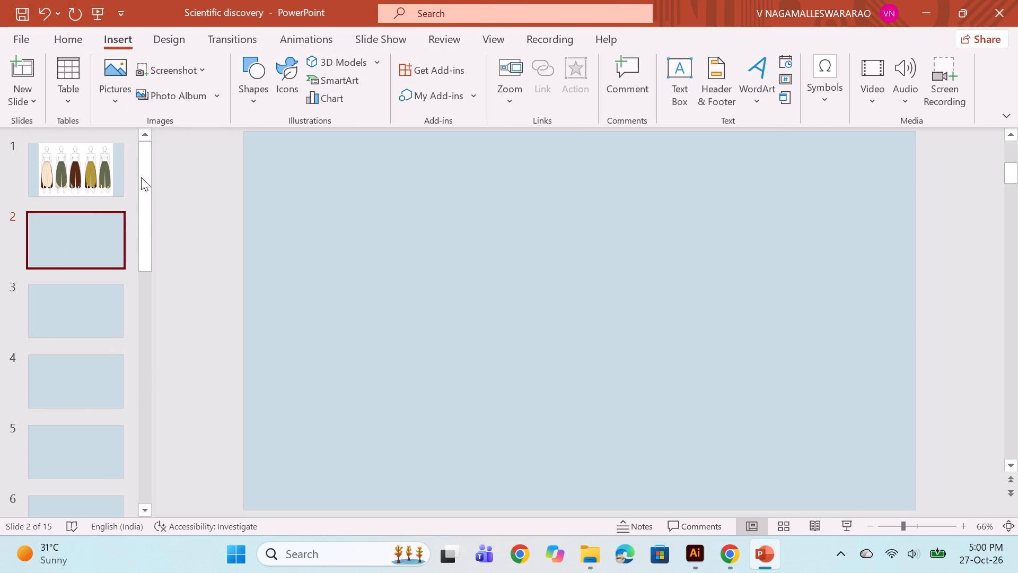
pyautogui.scroll(-2, 372, 258)
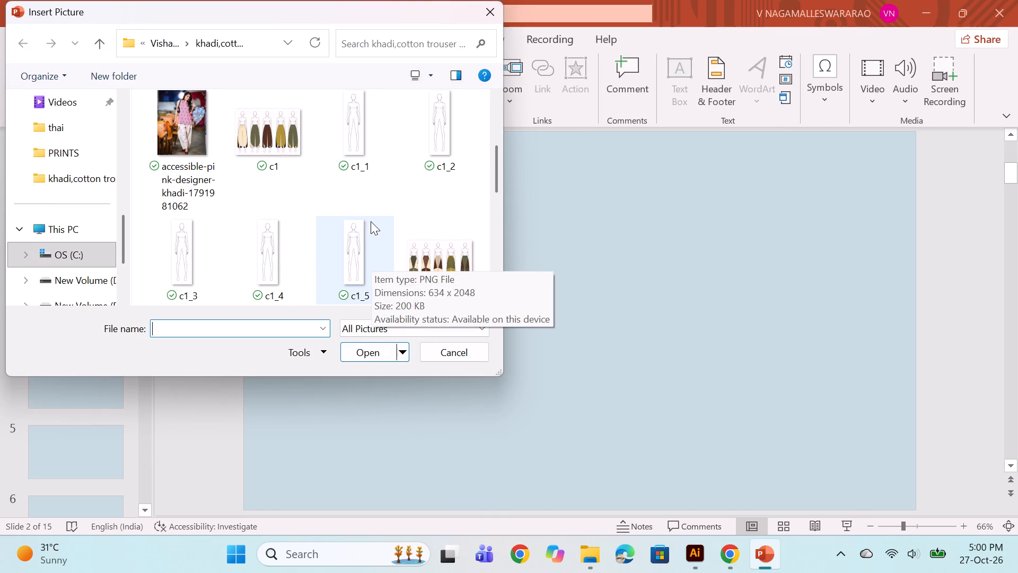
pyautogui.scroll(-1, 371, 221)
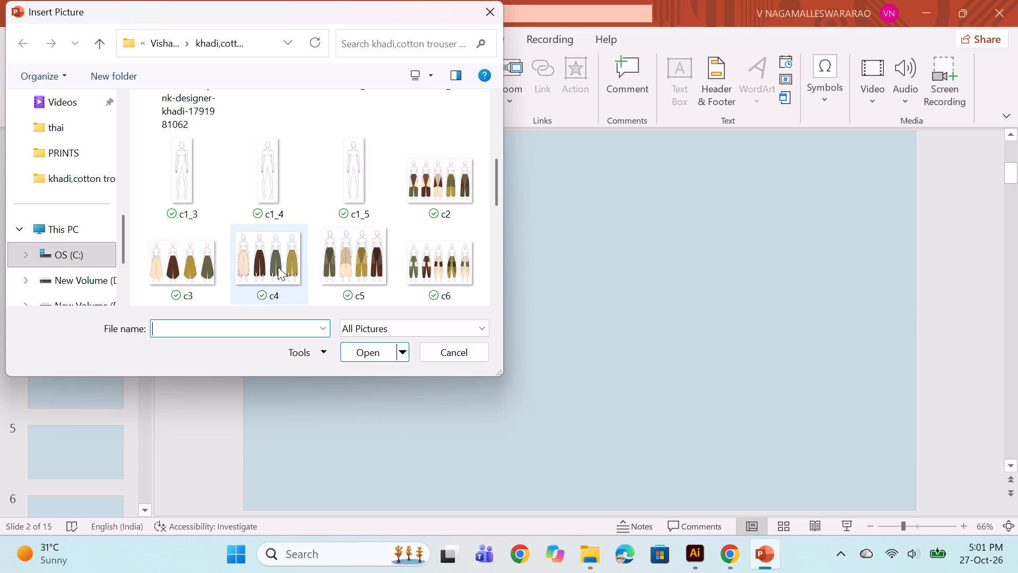
pyautogui.click(264, 268)
pyautogui.click(385, 351)
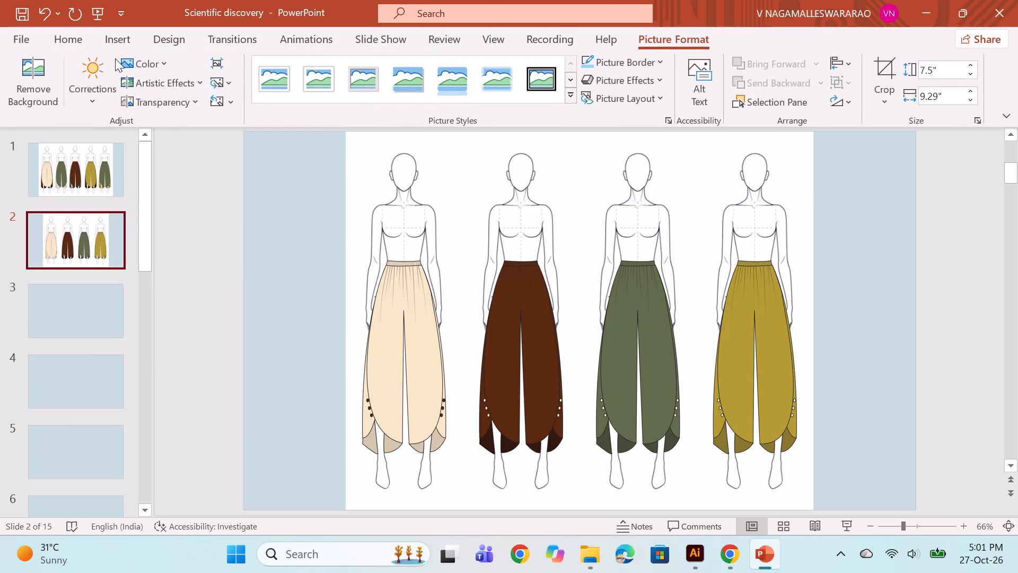
# Insert the c2 trouser picture from the same folder on blank slide 3.
pyautogui.click(71, 329)
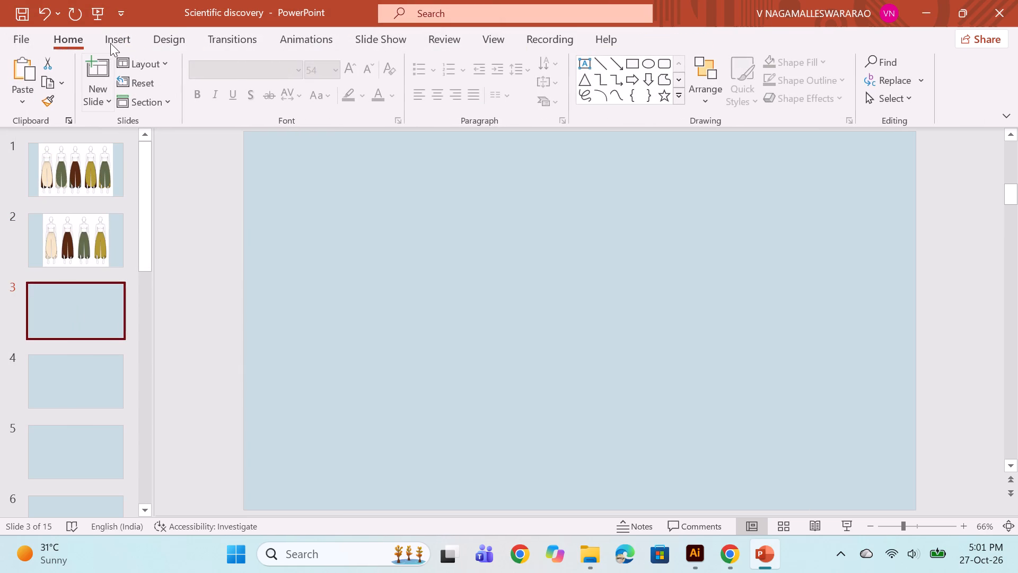
pyautogui.click(113, 43)
pyautogui.click(111, 89)
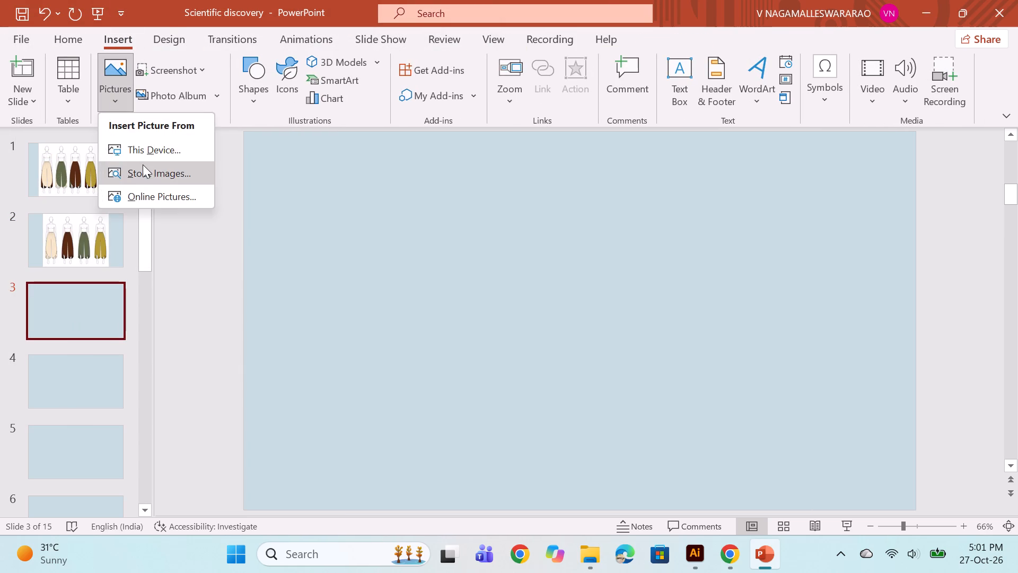
pyautogui.click(146, 151)
pyautogui.scroll(-4, 317, 283)
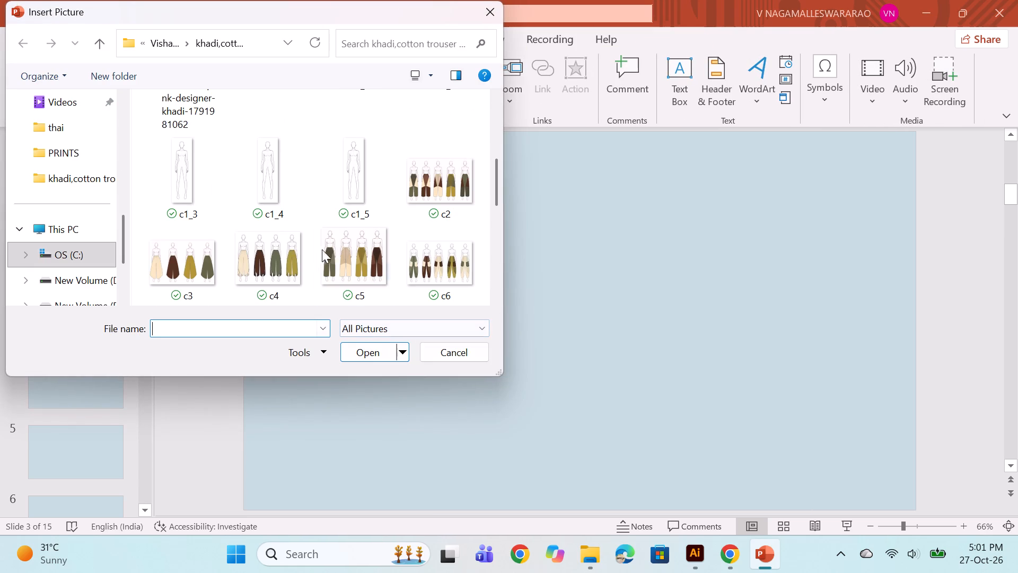
pyautogui.scroll(1, 409, 207)
pyautogui.scroll(-1, 409, 206)
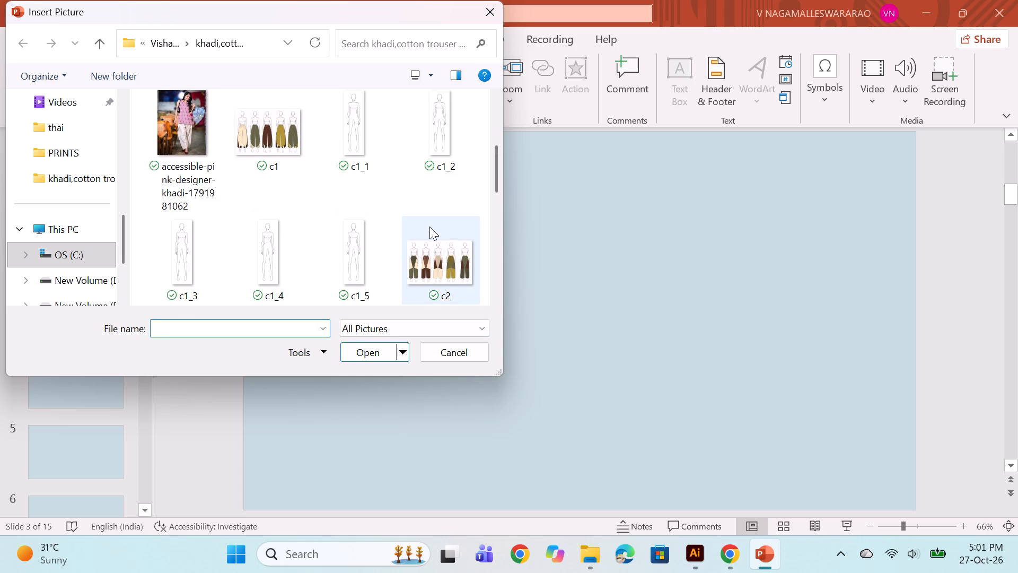
pyautogui.click(429, 248)
pyautogui.click(378, 358)
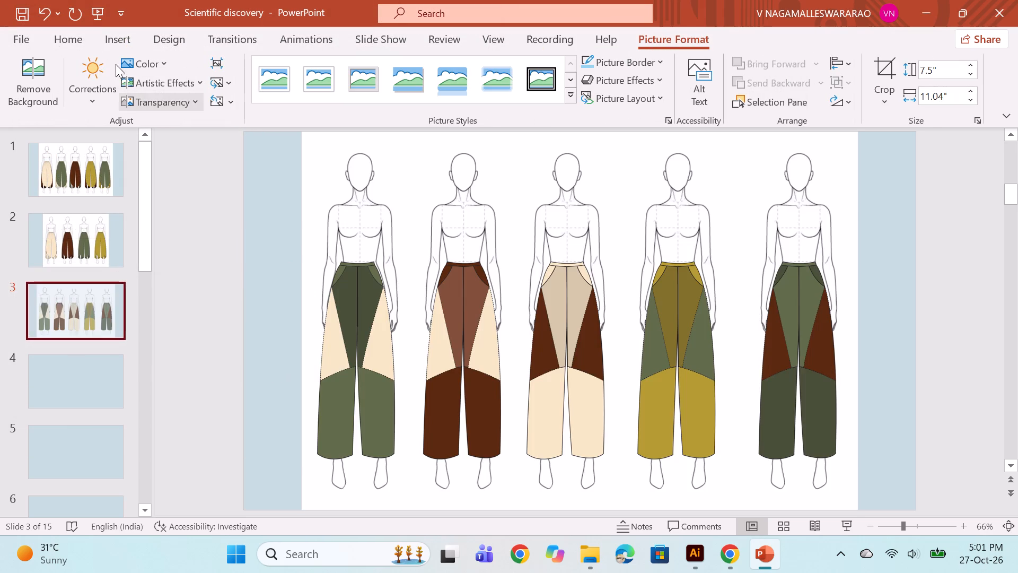
# Insert the c5 trouser picture from the same folder on blank slide 4.
pyautogui.click(83, 375)
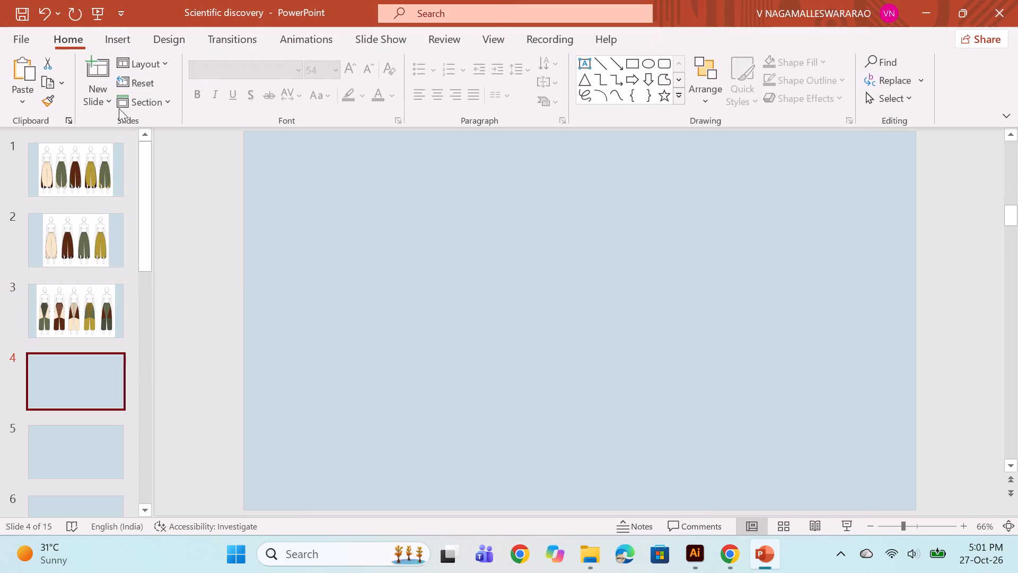
pyautogui.click(122, 33)
pyautogui.click(123, 89)
pyautogui.click(136, 140)
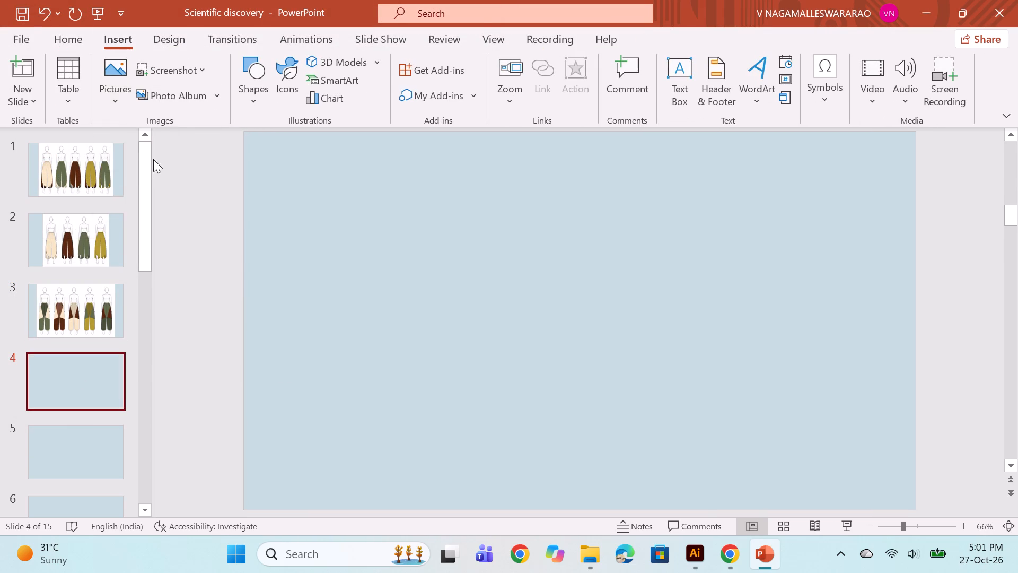
pyautogui.scroll(-3, 348, 227)
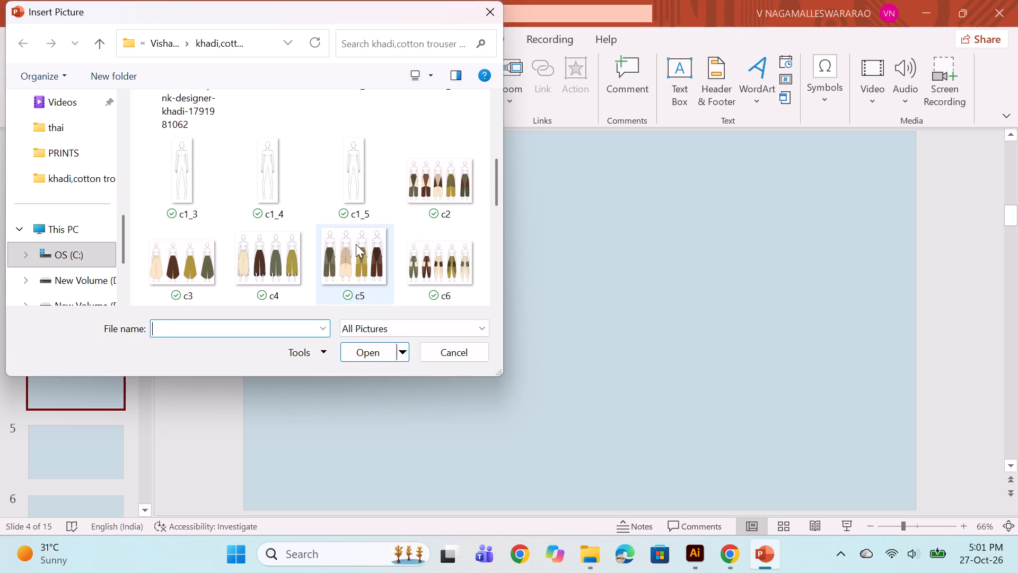
pyautogui.click(352, 266)
pyautogui.click(364, 362)
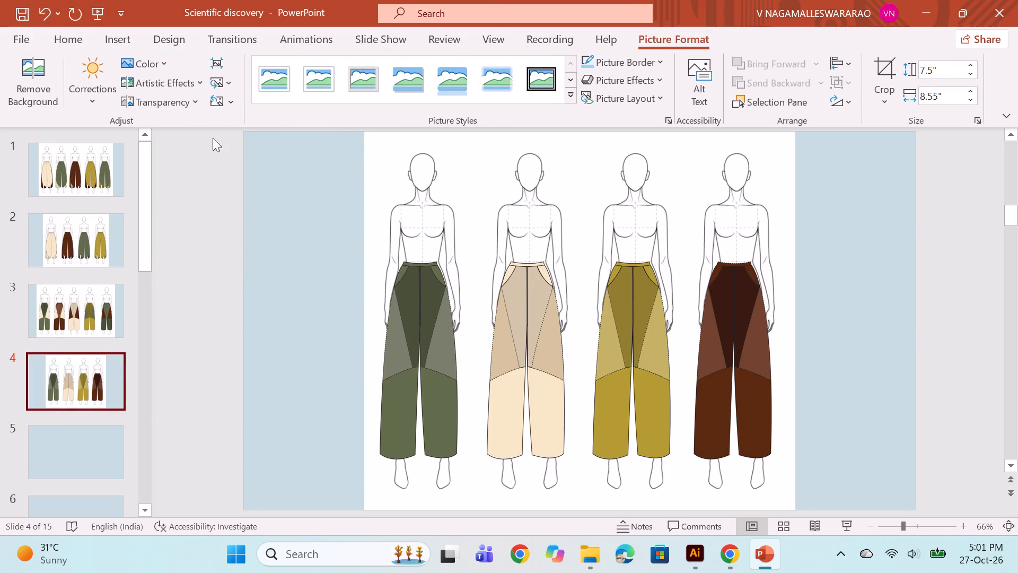
# Insert the c3 trouser picture from the same folder on blank slide 5.
pyautogui.click(72, 457)
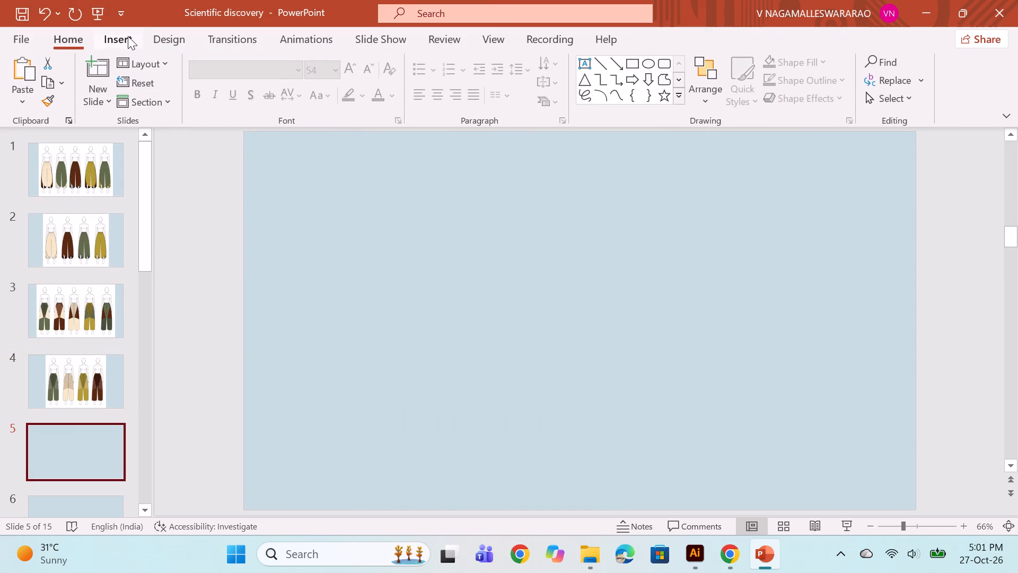
pyautogui.click(127, 36)
pyautogui.click(120, 103)
pyautogui.click(155, 146)
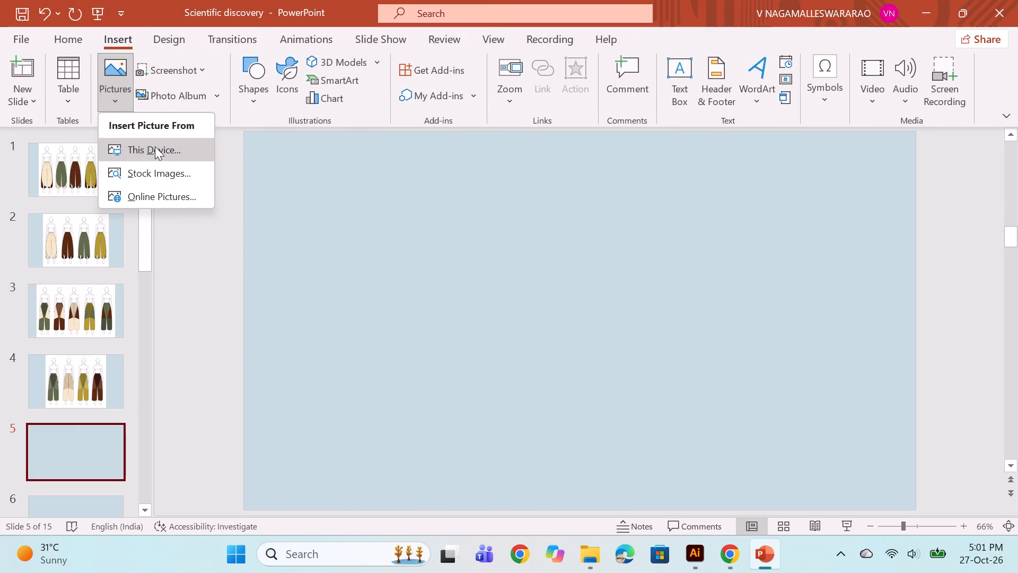
pyautogui.scroll(-3, 275, 232)
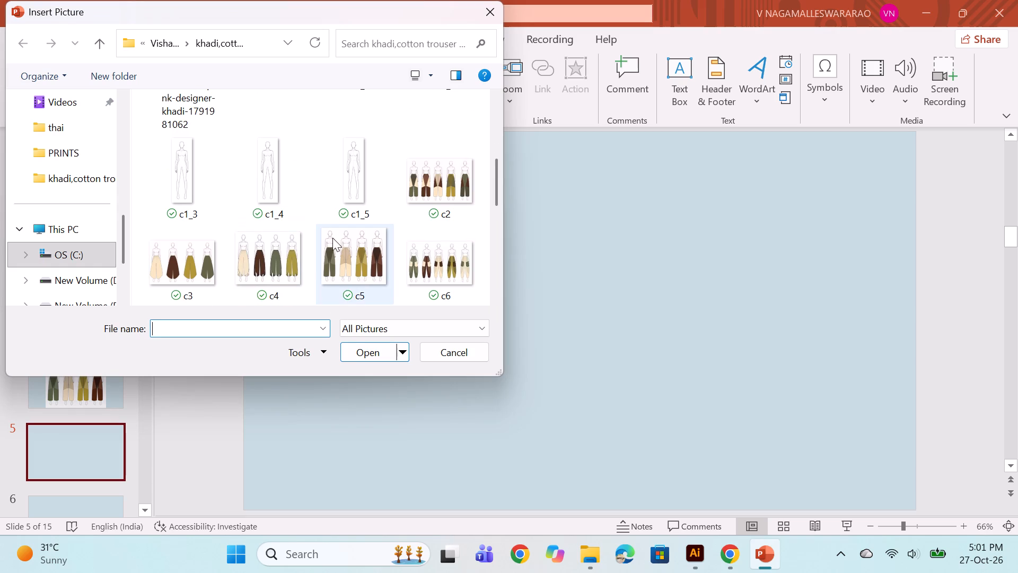
pyautogui.click(187, 267)
pyautogui.click(367, 346)
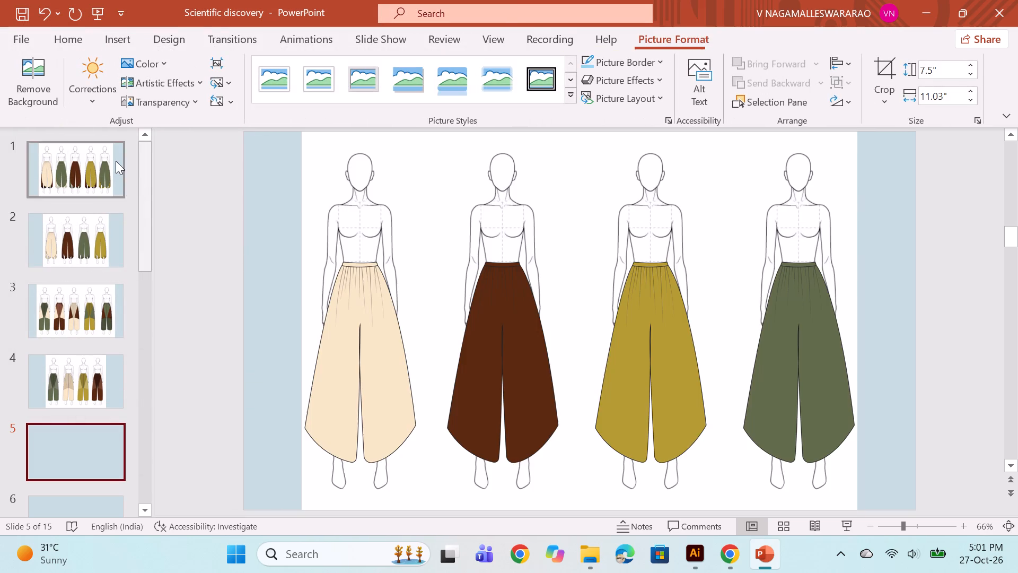
# Insert the c6 trouser picture from the same folder on blank slide 6.
pyautogui.scroll(-3, 103, 430)
pyautogui.click(89, 410)
pyautogui.click(103, 38)
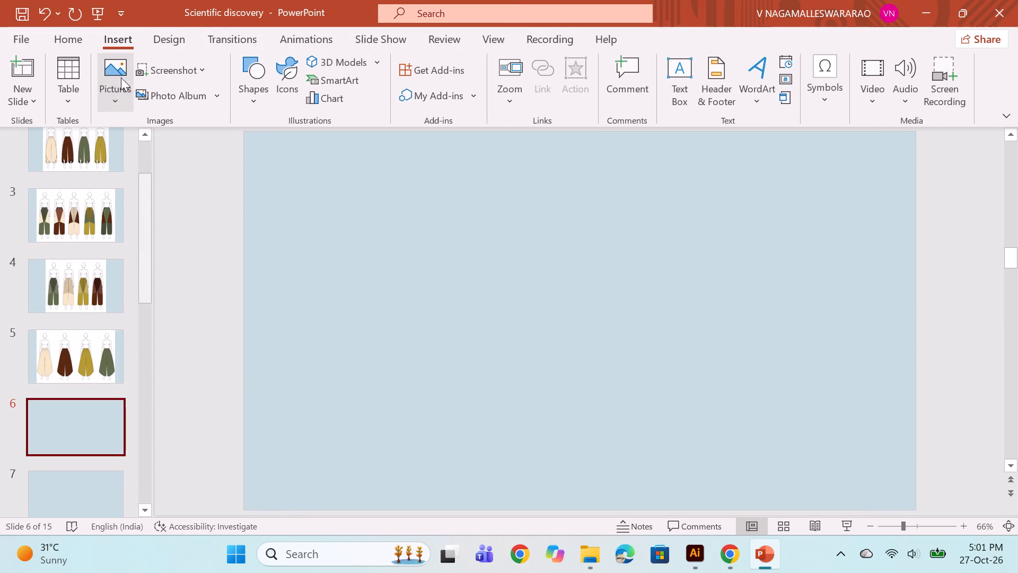
pyautogui.click(112, 90)
pyautogui.click(131, 145)
pyautogui.scroll(-2, 374, 213)
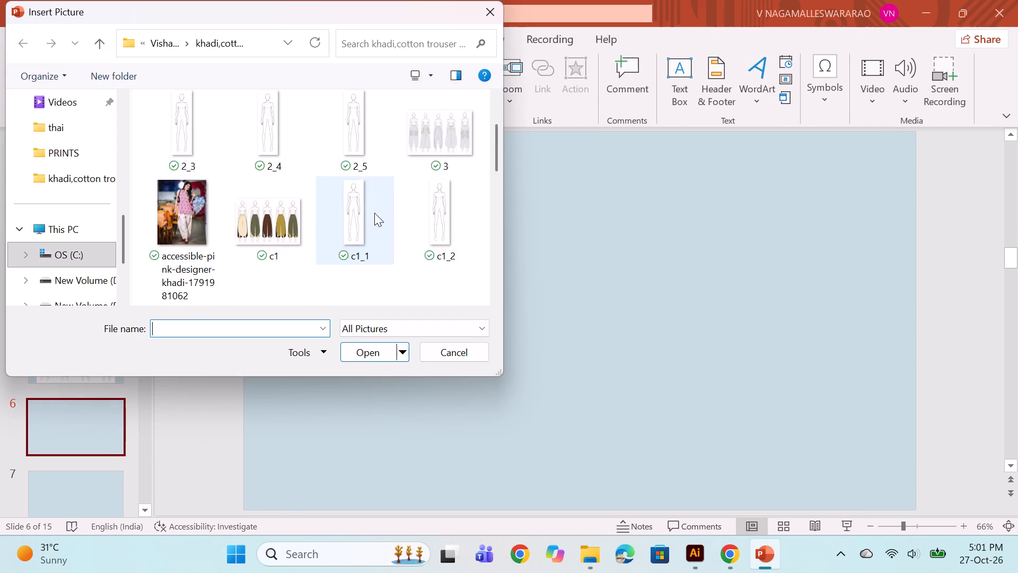
pyautogui.scroll(-2, 374, 212)
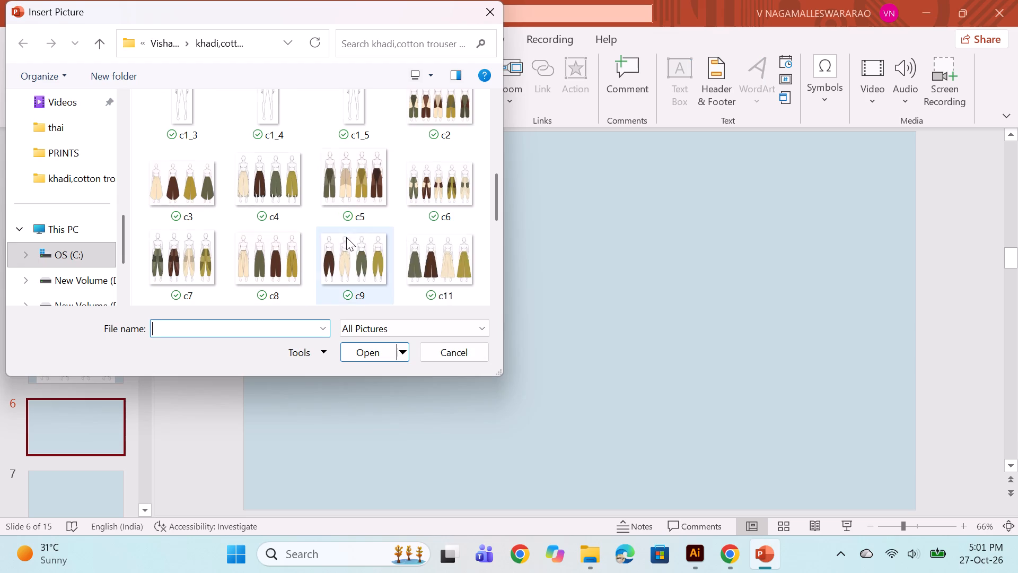
pyautogui.click(432, 185)
pyautogui.click(369, 348)
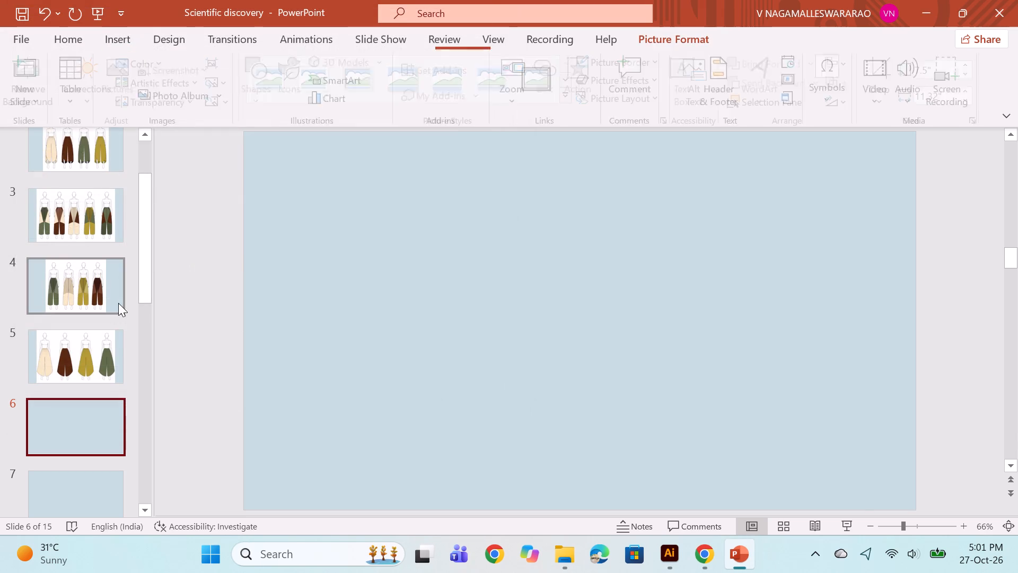
# Insert the c7 trouser picture from the same folder on blank slide 7.
pyautogui.scroll(-1, 118, 303)
pyautogui.click(78, 461)
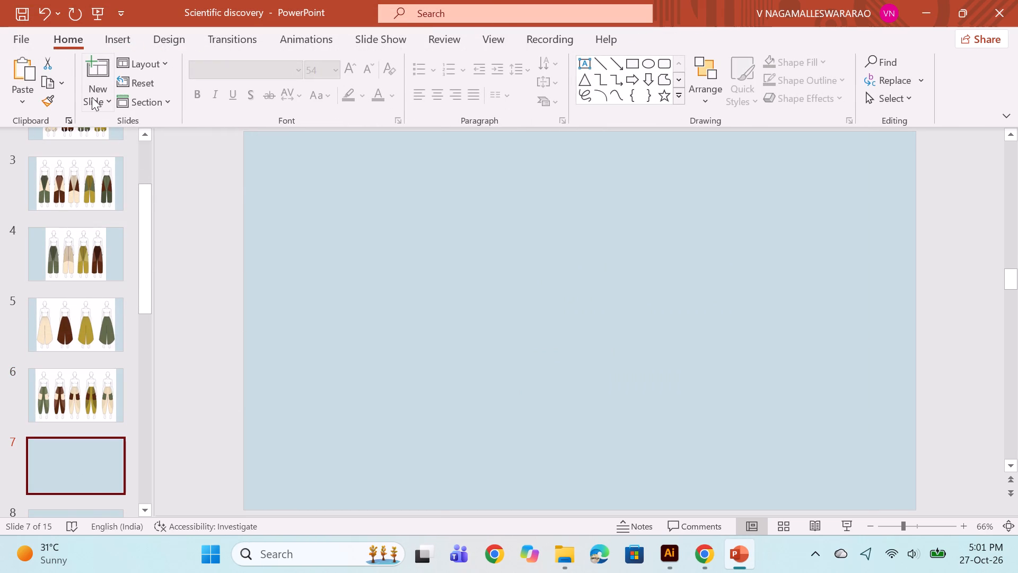
pyautogui.click(92, 97)
pyautogui.click(114, 40)
pyautogui.click(112, 77)
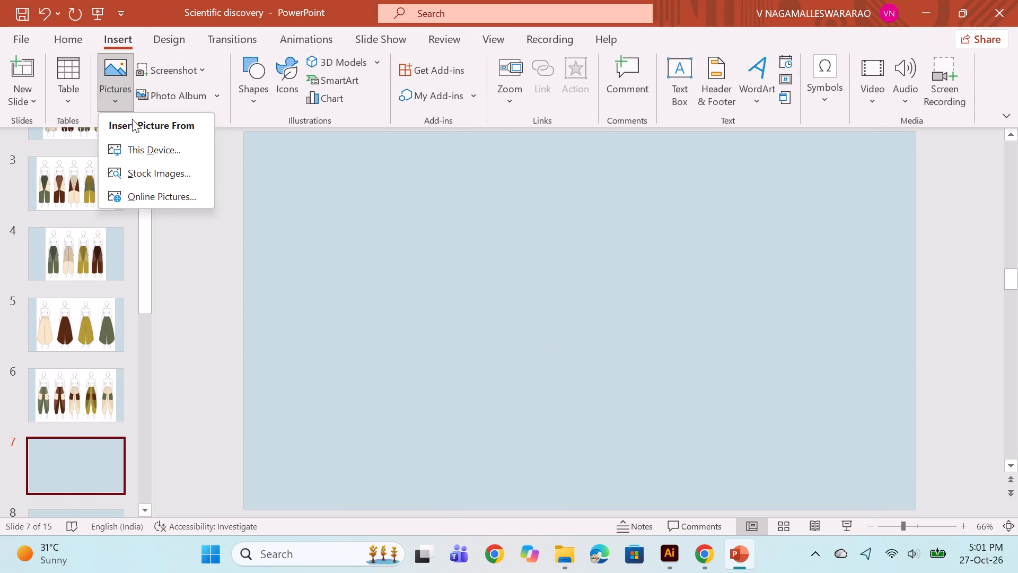
pyautogui.click(136, 146)
pyautogui.scroll(-4, 356, 206)
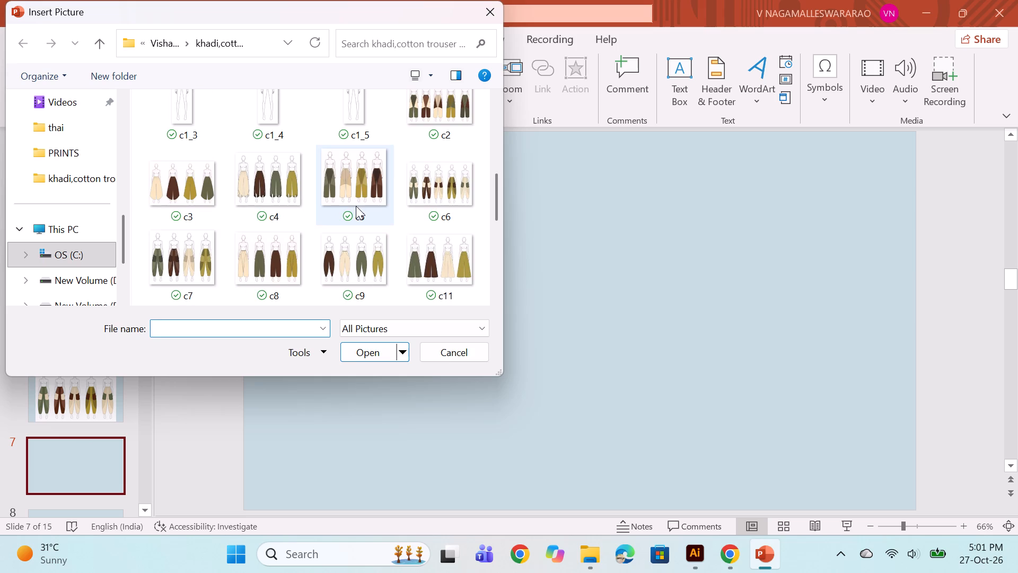
pyautogui.click(203, 273)
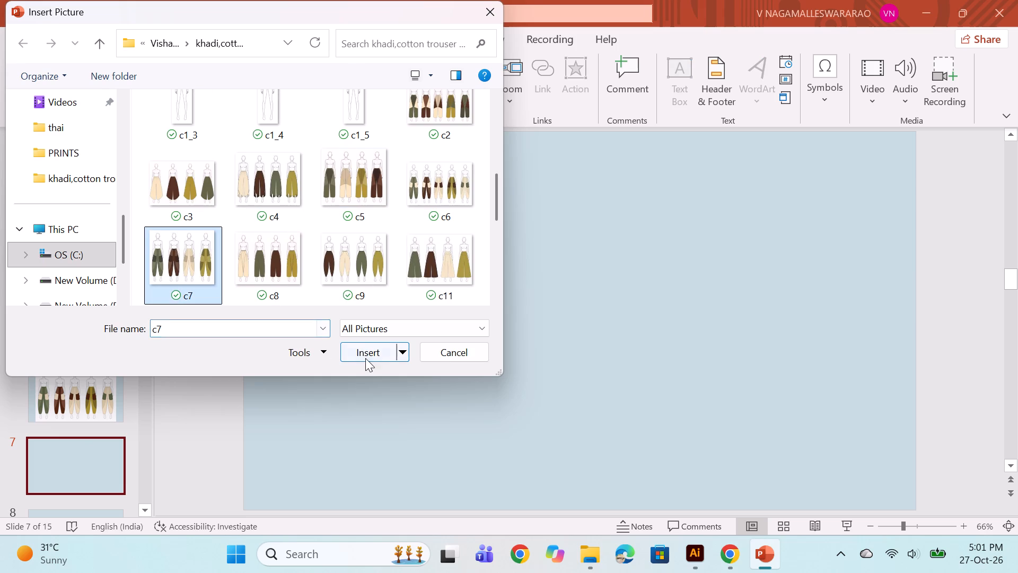
pyautogui.click(365, 358)
# Insert the c11 trouser picture from the same folder on blank slide 8.
pyautogui.scroll(-4, 91, 323)
pyautogui.click(71, 405)
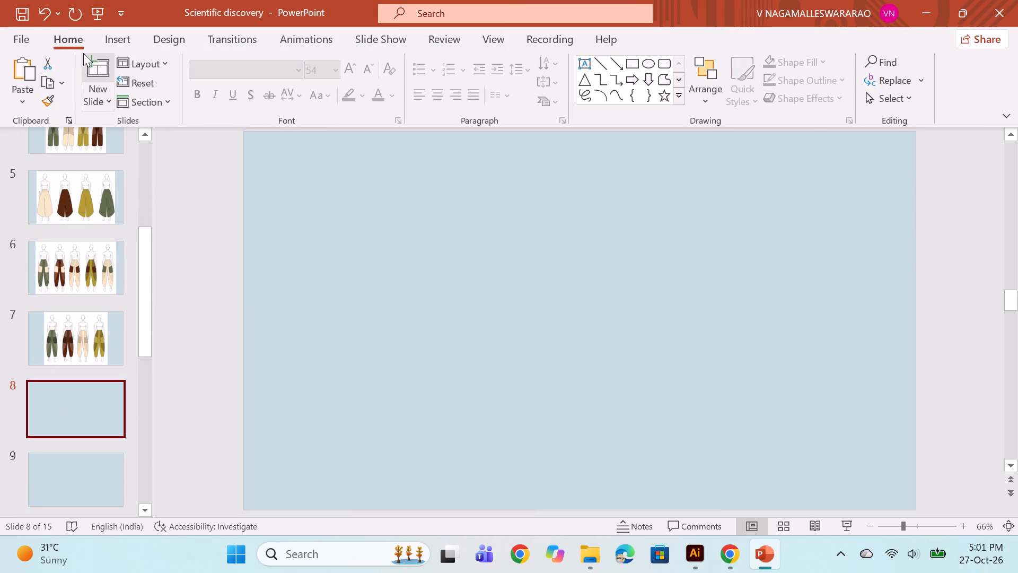
pyautogui.click(109, 39)
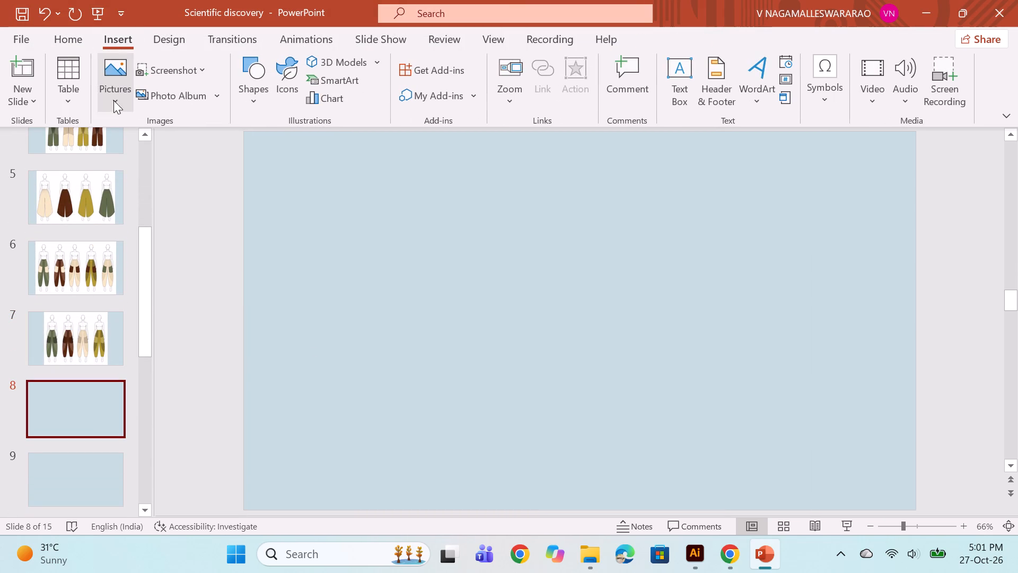
pyautogui.click(111, 107)
pyautogui.click(164, 151)
pyautogui.scroll(-3, 363, 233)
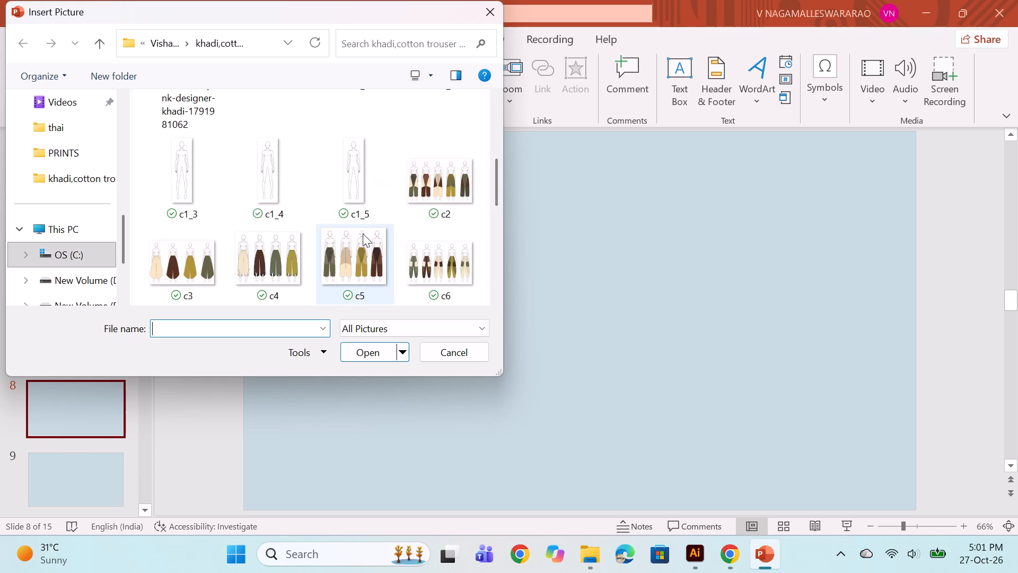
pyautogui.scroll(-3, 360, 223)
pyautogui.click(417, 143)
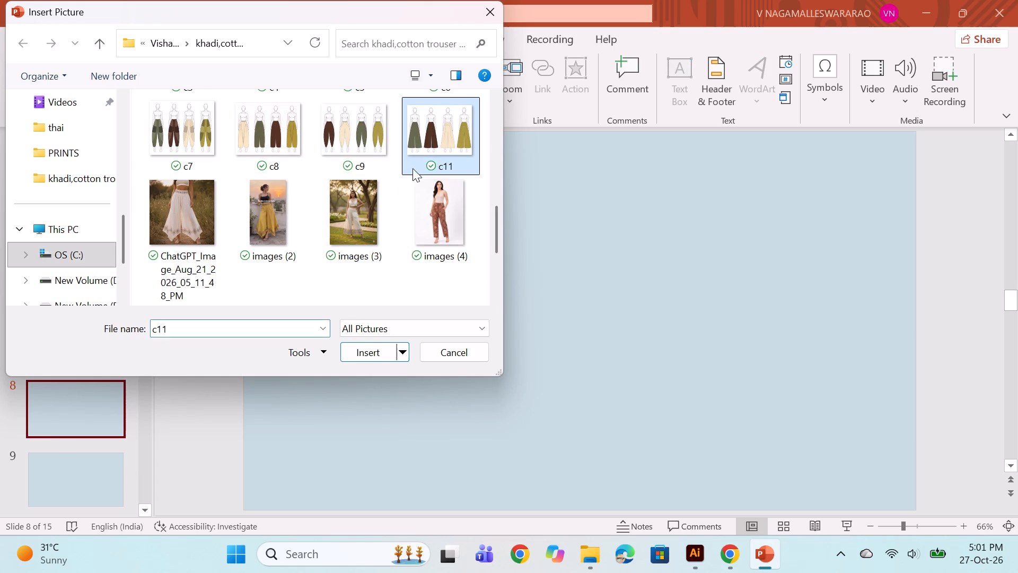
pyautogui.click(371, 351)
# Insert the c9 trouser picture from the same folder on blank slide 9.
pyautogui.scroll(-3, 86, 345)
pyautogui.click(65, 386)
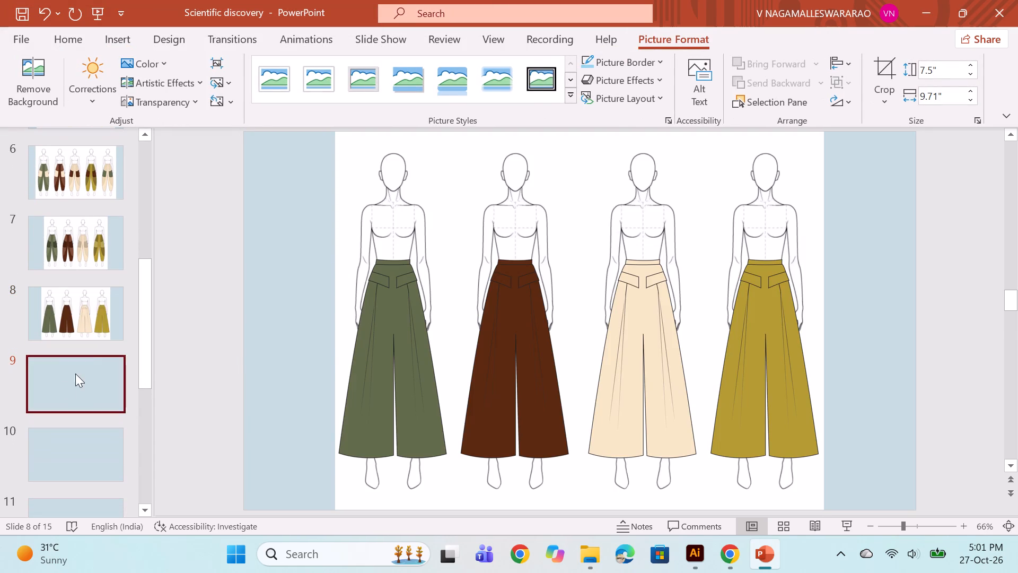
pyautogui.click(107, 37)
pyautogui.click(96, 87)
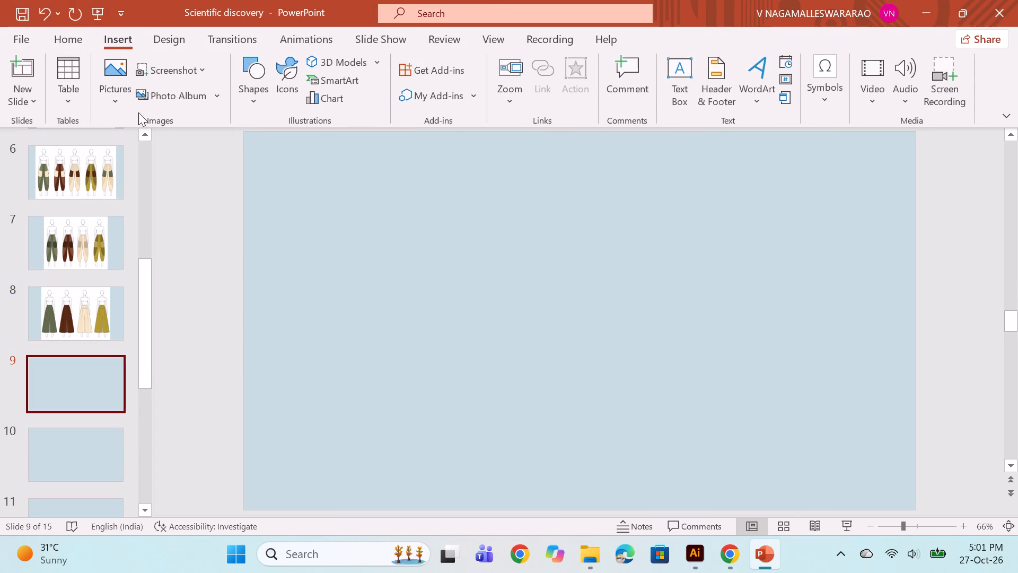
pyautogui.click(118, 102)
pyautogui.click(147, 151)
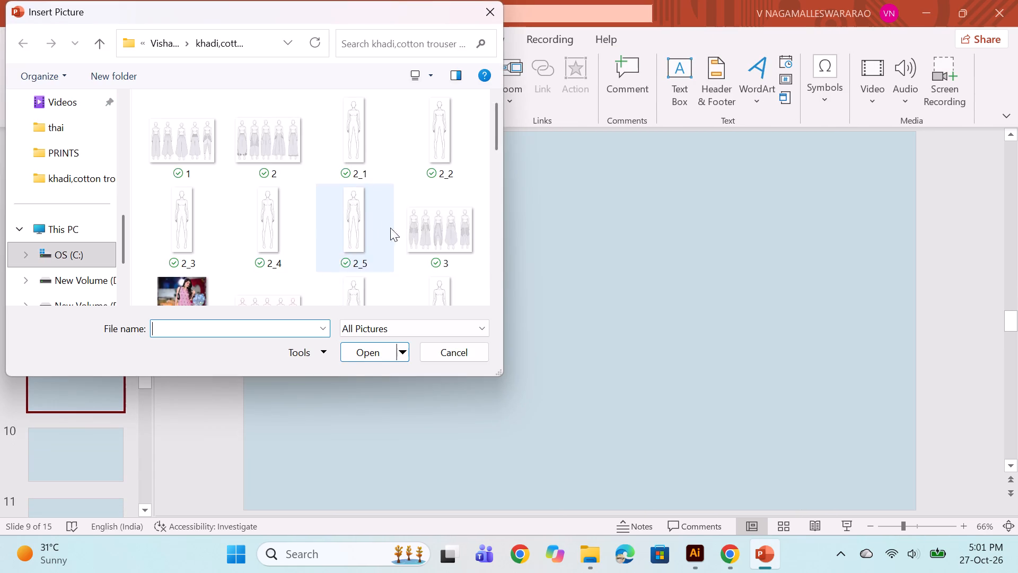
pyautogui.scroll(-6, 383, 218)
pyautogui.click(348, 153)
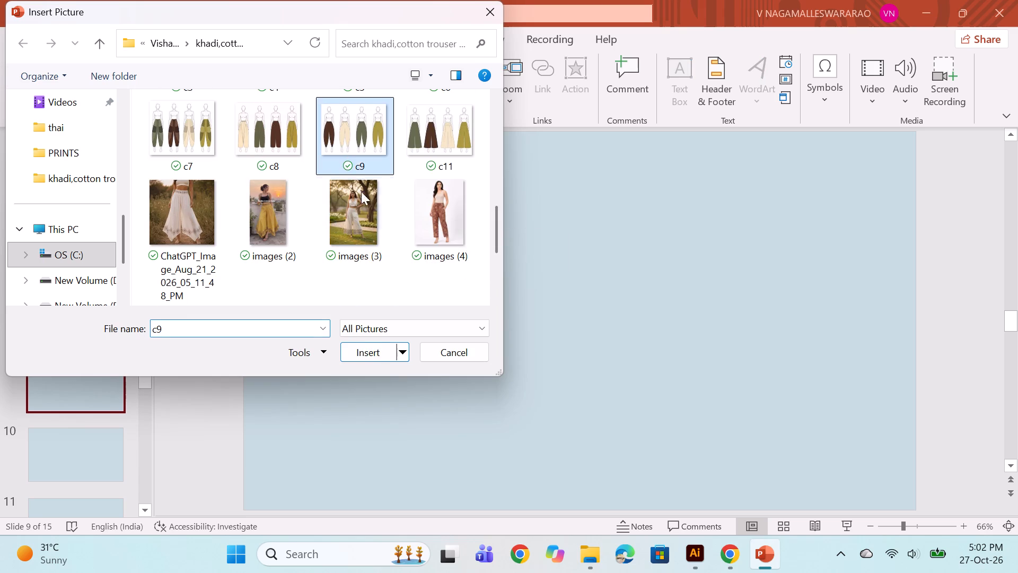
pyautogui.click(373, 349)
# Insert the c8 trouser picture from the same folder on blank slide 10.
pyautogui.scroll(-2, 74, 308)
pyautogui.click(89, 384)
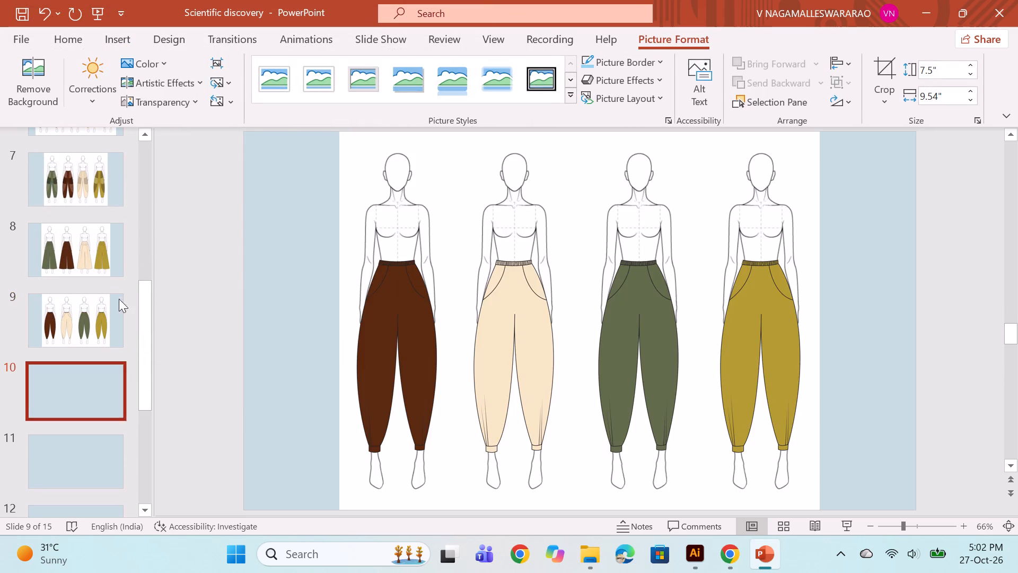
pyautogui.click(112, 45)
pyautogui.click(115, 87)
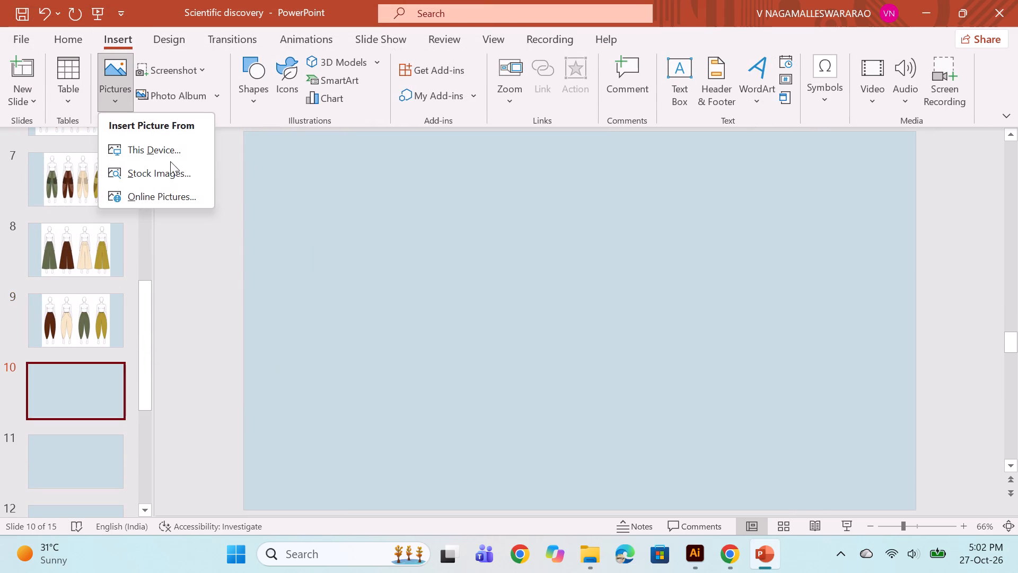
pyautogui.click(169, 151)
pyautogui.scroll(-7, 442, 206)
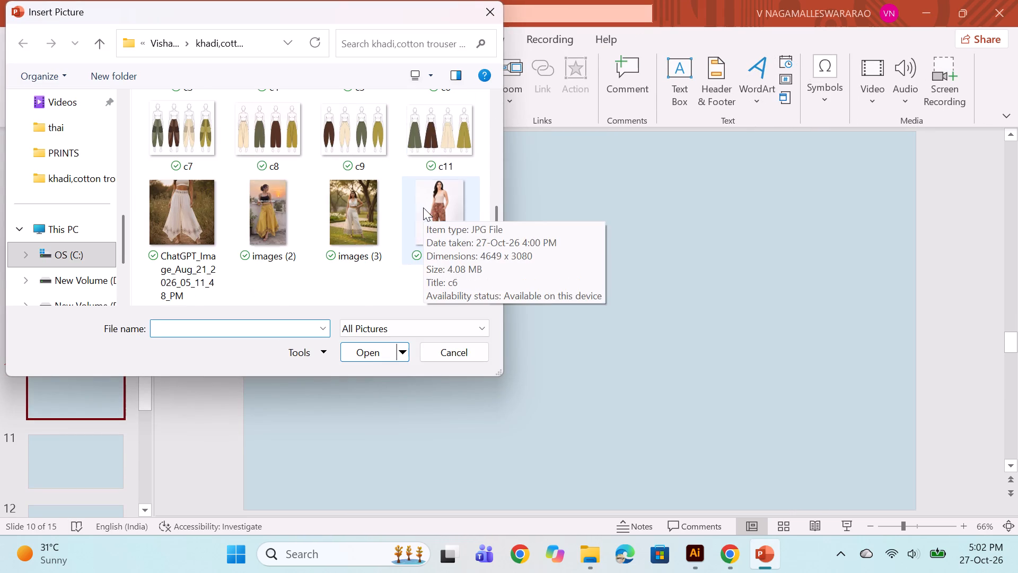
pyautogui.click(281, 155)
pyautogui.click(377, 355)
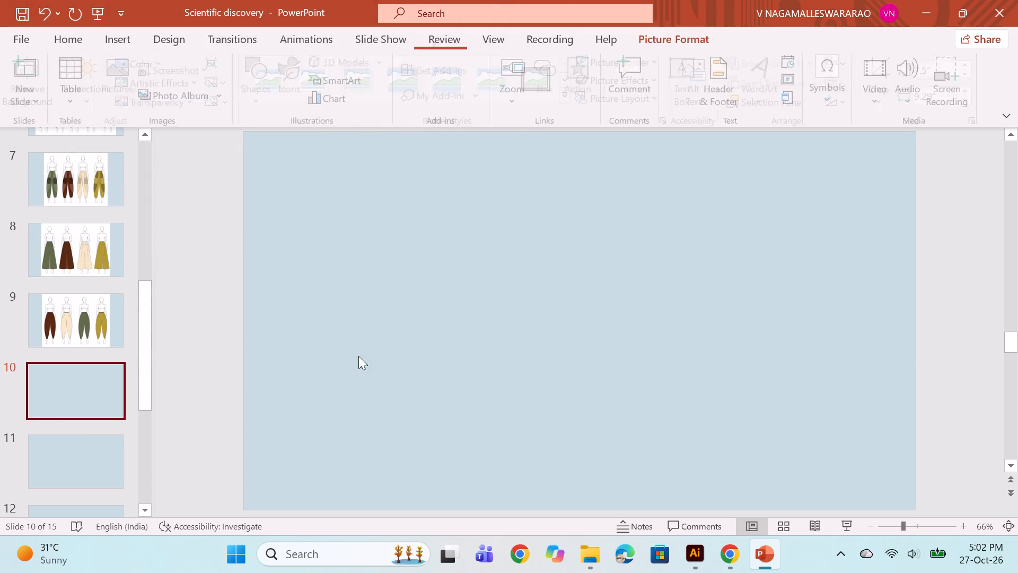
# Review the thumbnails of slides 1 to 10 to check which trouser pictures have been placed.
pyautogui.scroll(-3, 56, 320)
pyautogui.scroll(4, 63, 310)
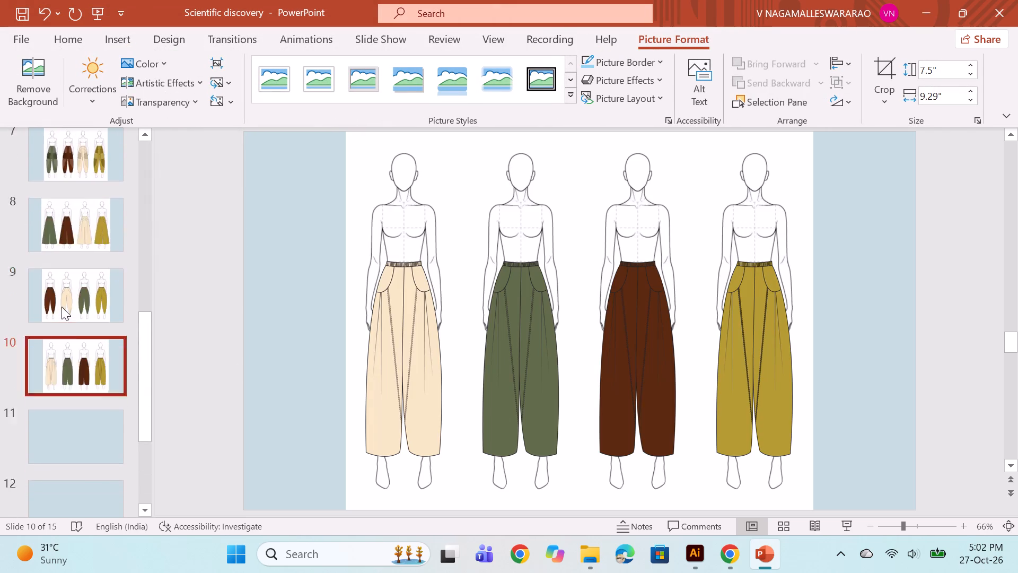
pyautogui.scroll(8, 62, 307)
pyautogui.scroll(10, 62, 214)
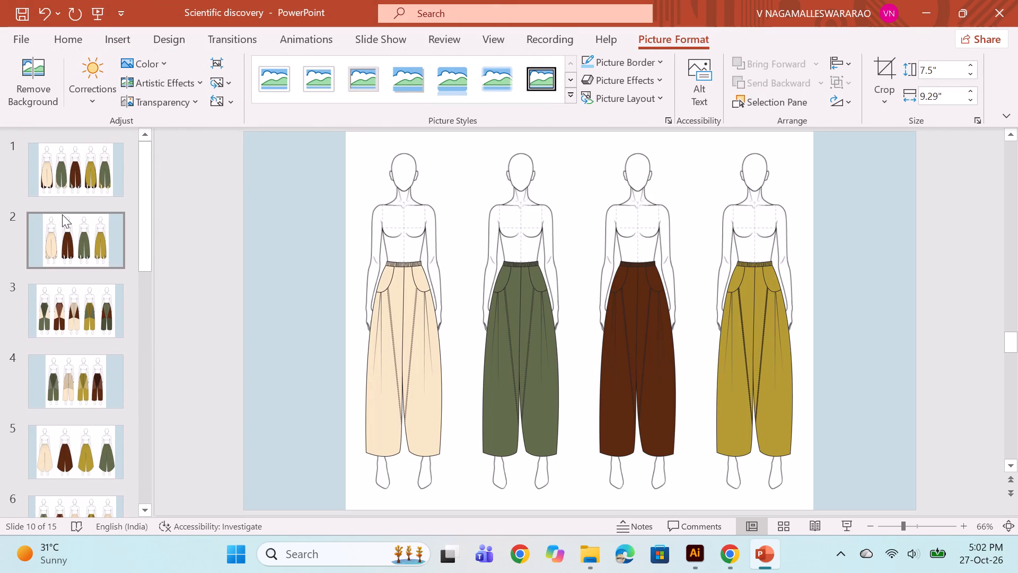
pyautogui.scroll(-15, 62, 214)
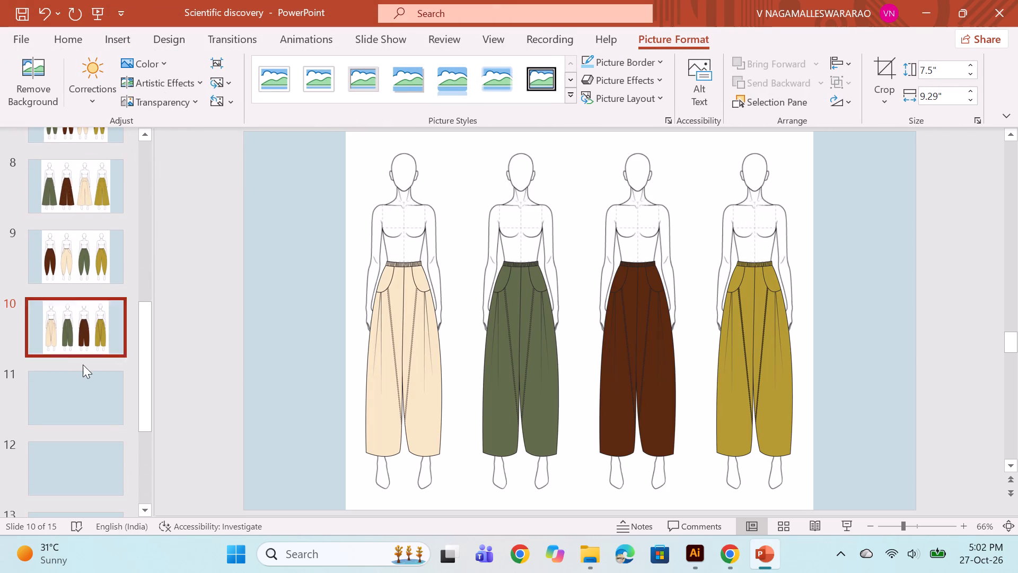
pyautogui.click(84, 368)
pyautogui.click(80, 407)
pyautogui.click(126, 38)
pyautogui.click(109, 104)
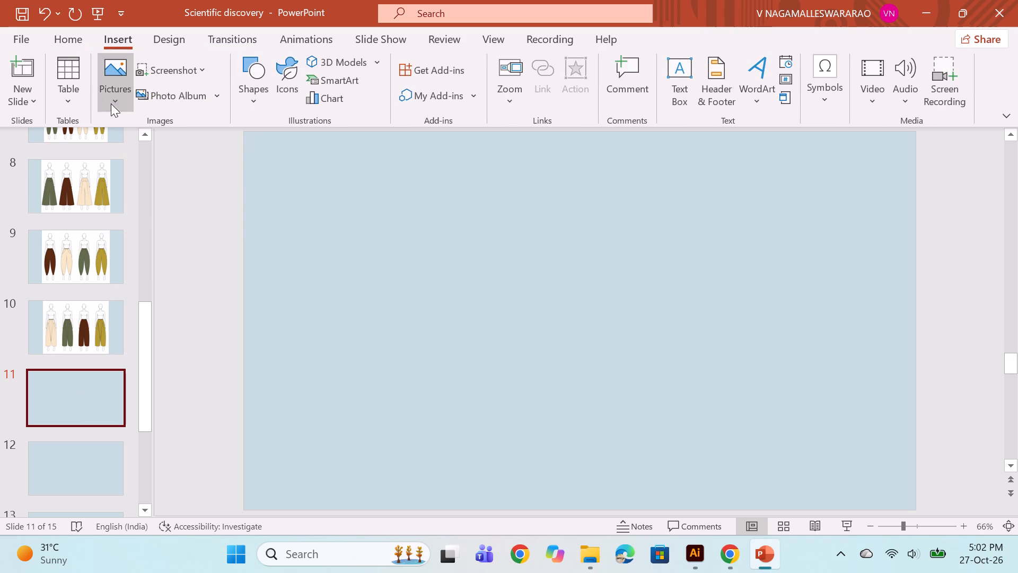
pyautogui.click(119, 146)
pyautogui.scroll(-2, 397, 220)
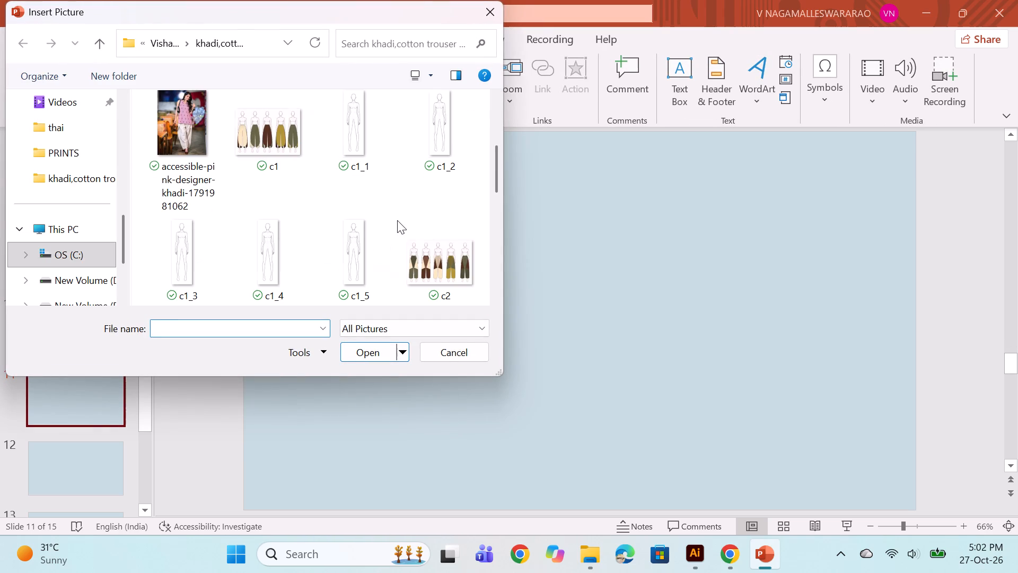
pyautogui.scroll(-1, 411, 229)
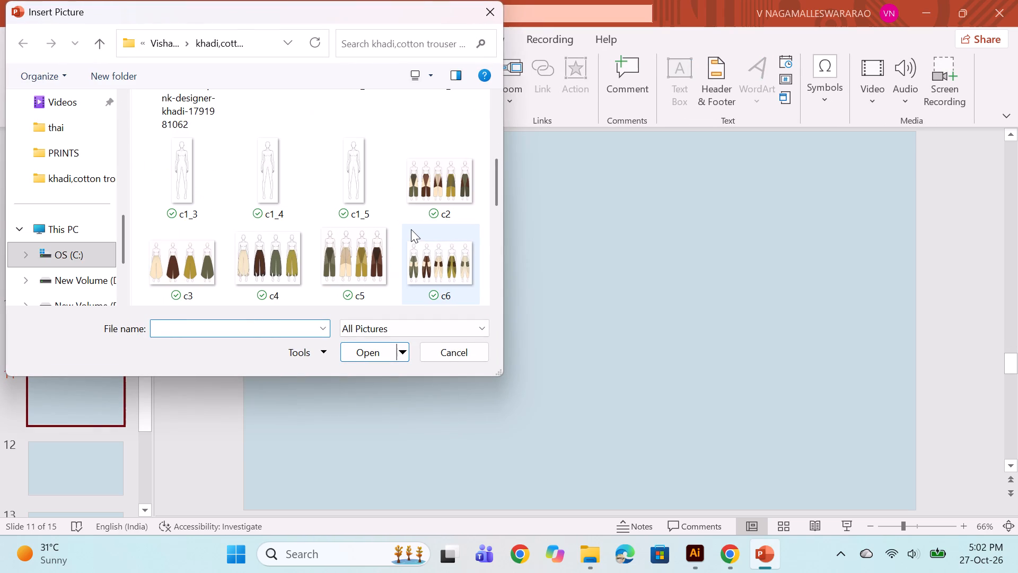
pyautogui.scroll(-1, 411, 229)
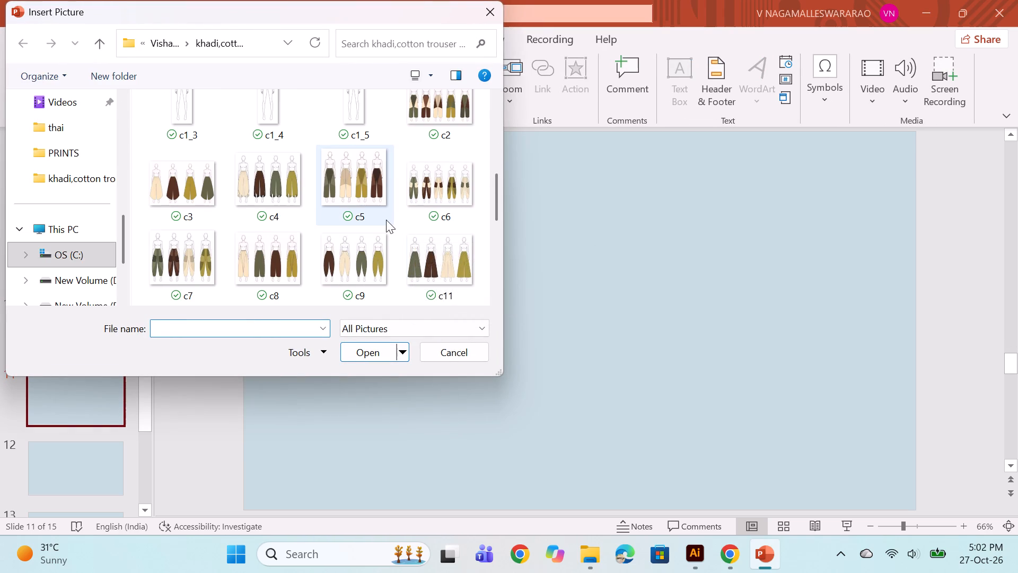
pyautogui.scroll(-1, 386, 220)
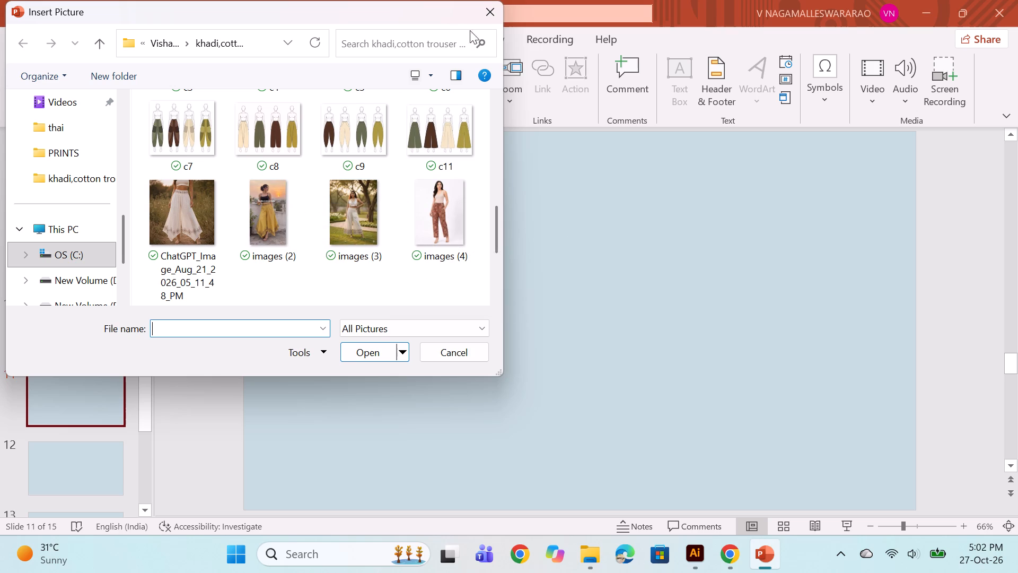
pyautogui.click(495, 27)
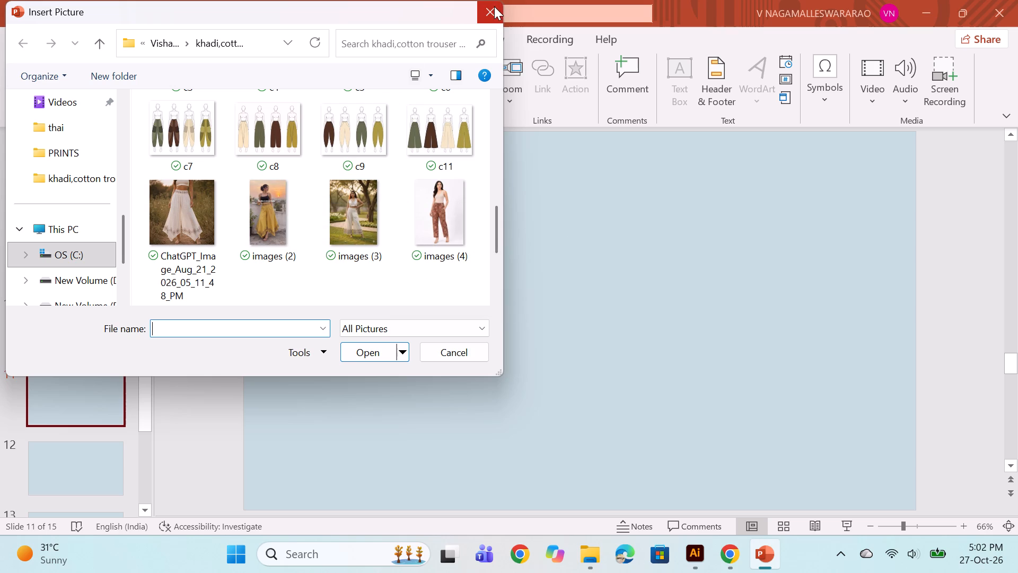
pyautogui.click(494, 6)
# Review the thumbnails from slide 10 back to slide 1 to check the inserted trouser designs.
pyautogui.scroll(1, 79, 302)
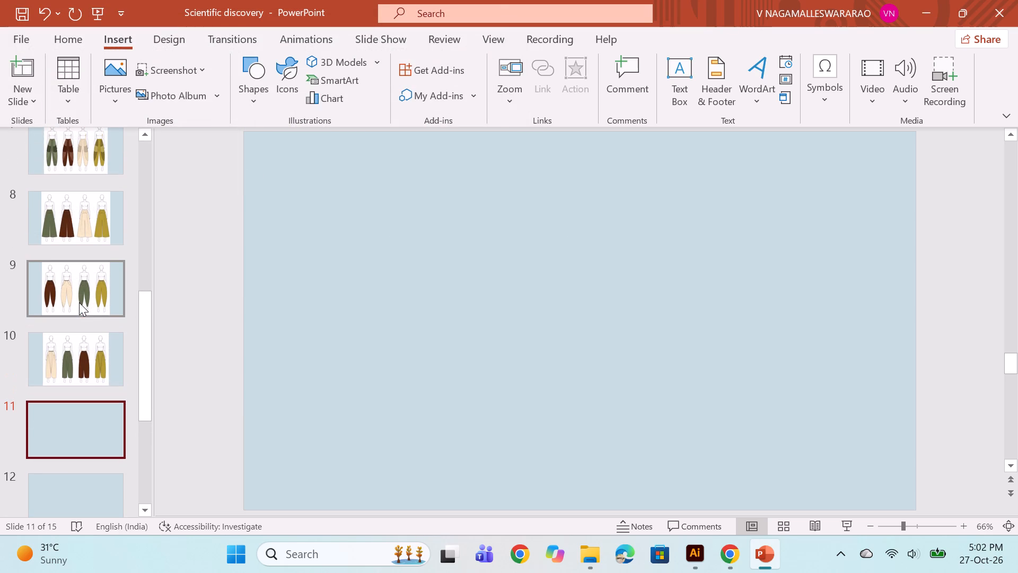
pyautogui.scroll(8, 79, 302)
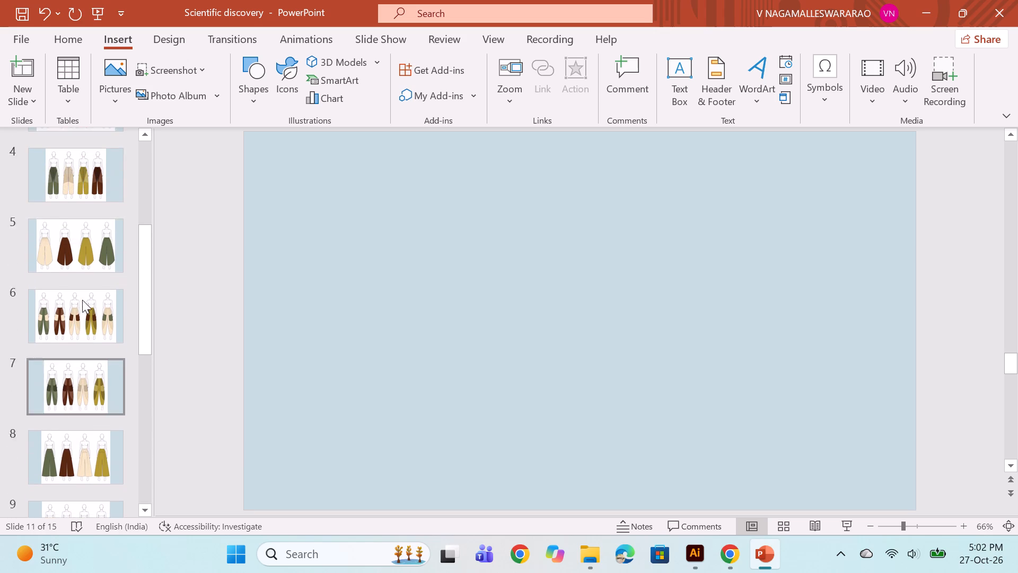
pyautogui.scroll(8, 90, 305)
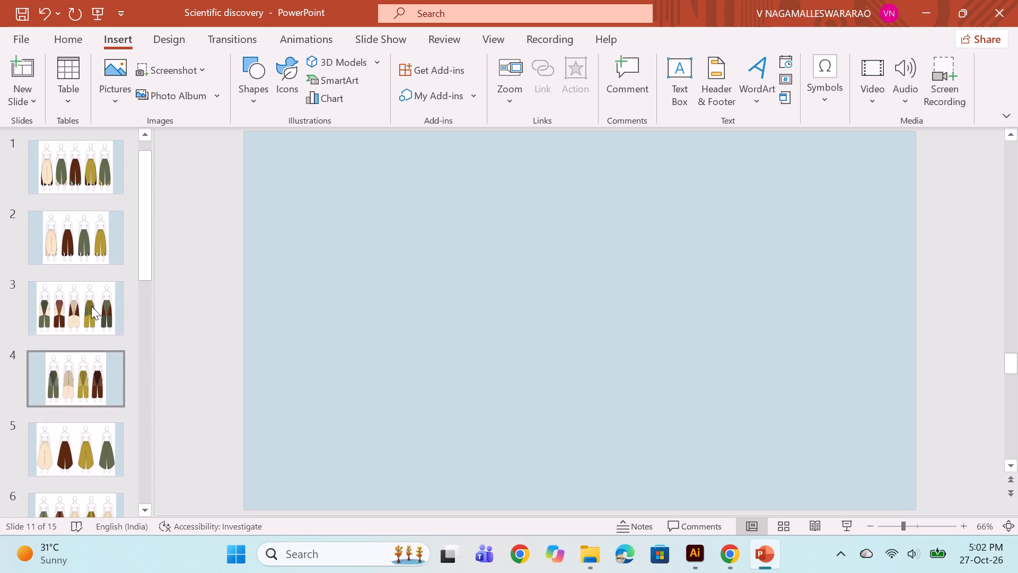
pyautogui.scroll(4, 96, 296)
# Check the khadi,cotton trouser silhouettes folder for any coloured trouser picture not yet placed, leaving slide 11 blank.
pyautogui.click(115, 86)
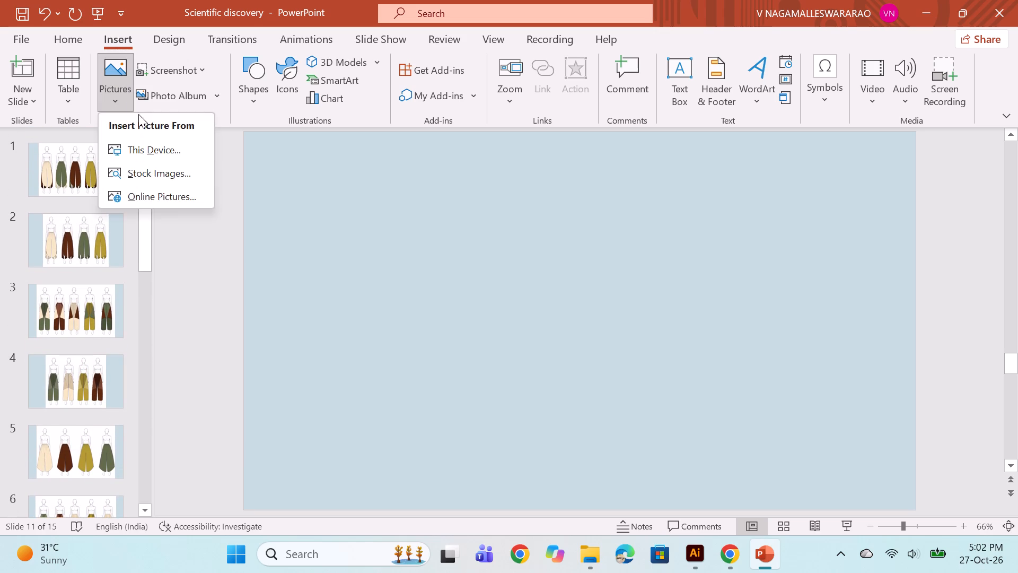
pyautogui.click(145, 146)
pyautogui.scroll(-2, 314, 218)
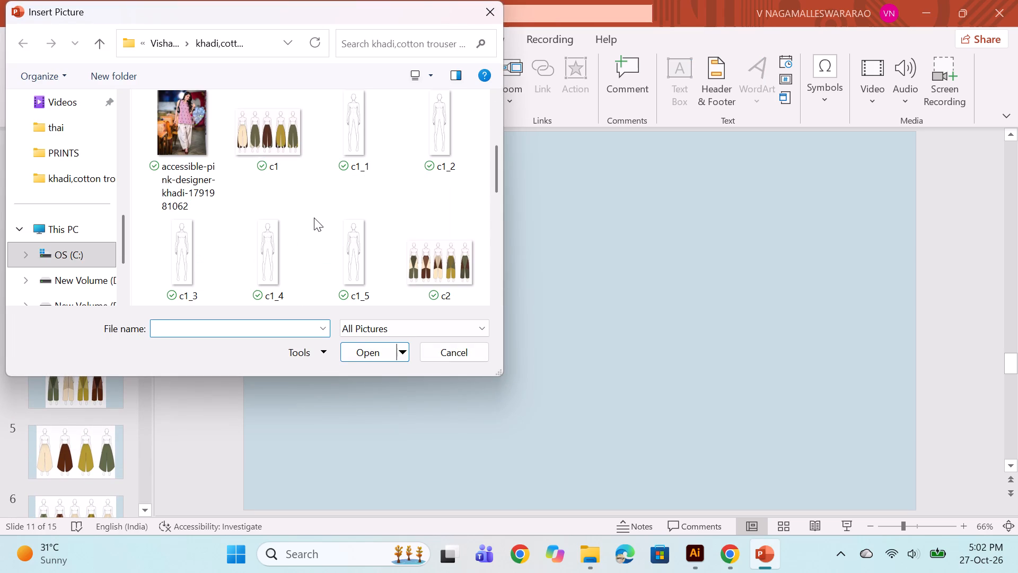
pyautogui.scroll(-1, 337, 204)
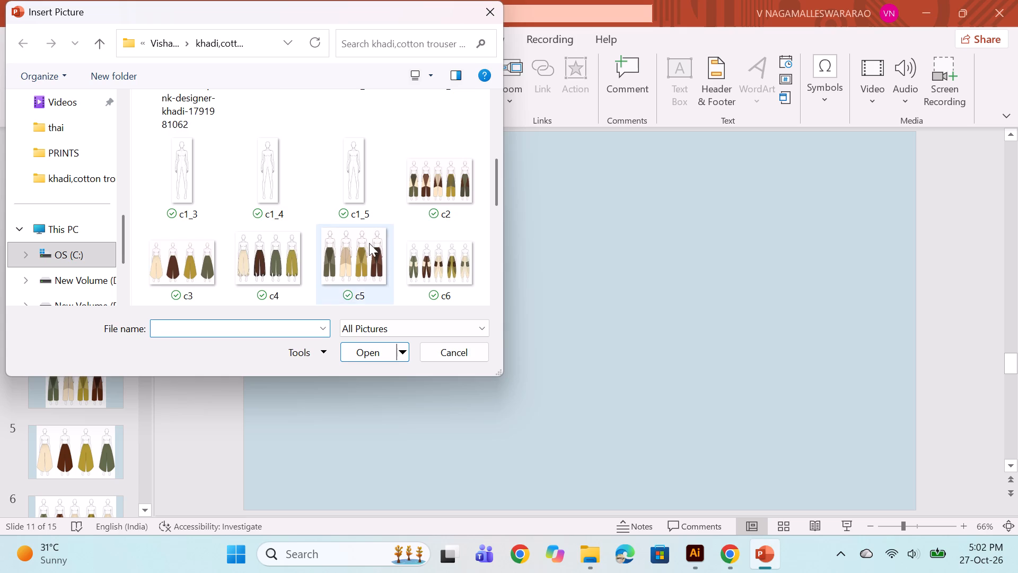
pyautogui.scroll(-2, 369, 243)
pyautogui.scroll(-1, 290, 231)
pyautogui.scroll(3, 290, 231)
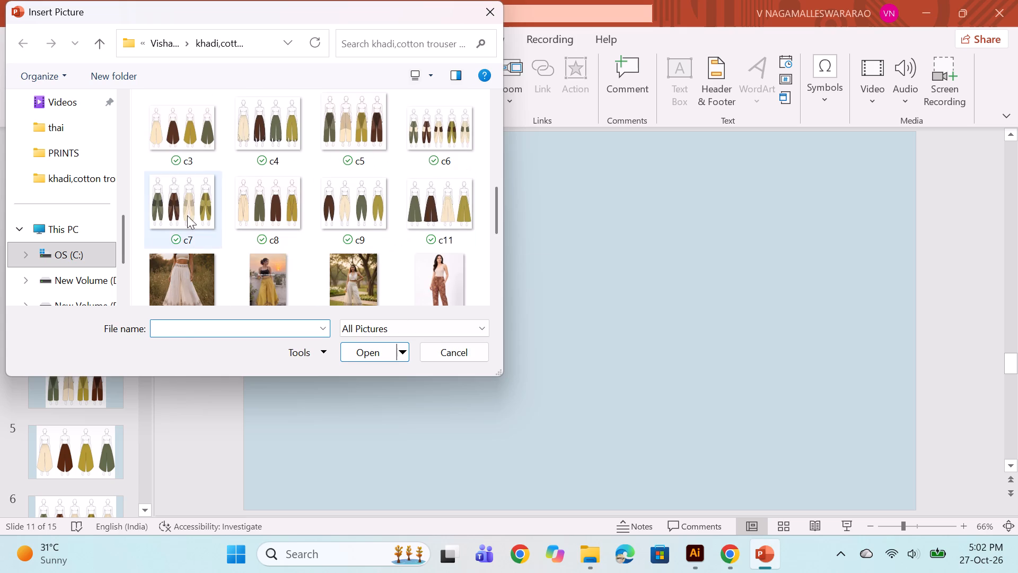
pyautogui.scroll(3, 404, 178)
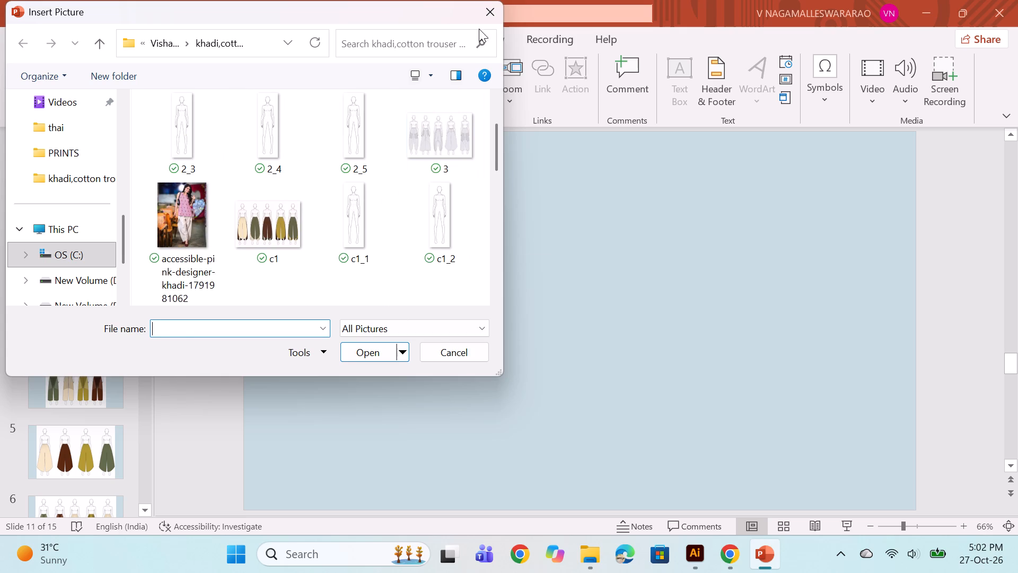
pyautogui.scroll(-2, 373, 142)
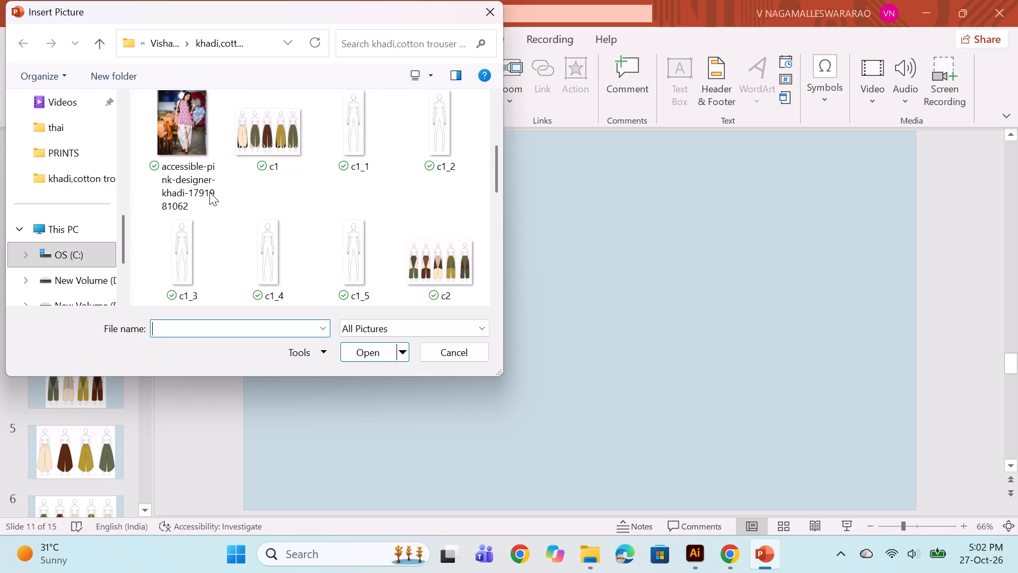
pyautogui.scroll(-1, 209, 192)
pyautogui.scroll(-1, 408, 199)
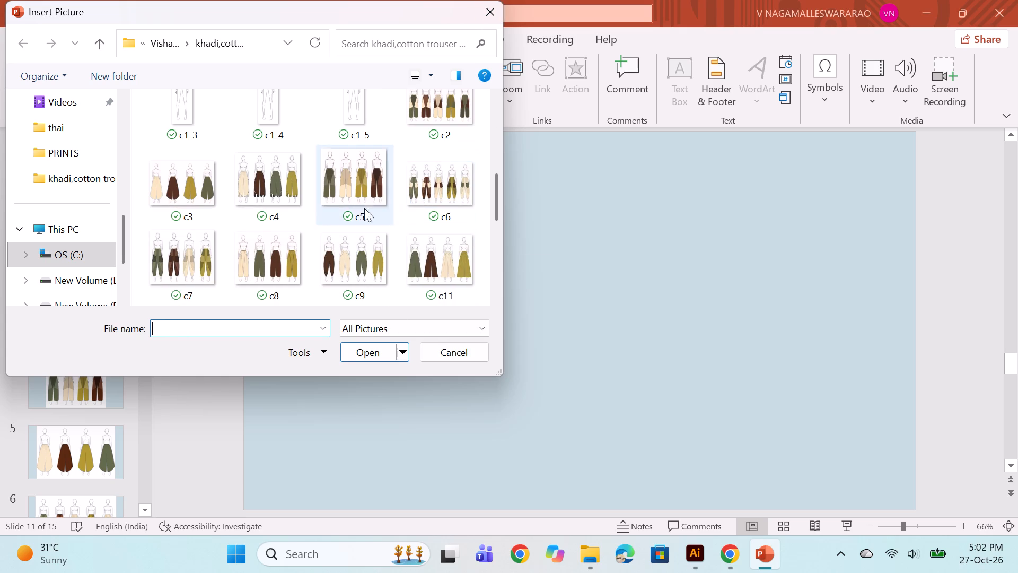
pyautogui.scroll(-1, 395, 201)
pyautogui.click(493, 19)
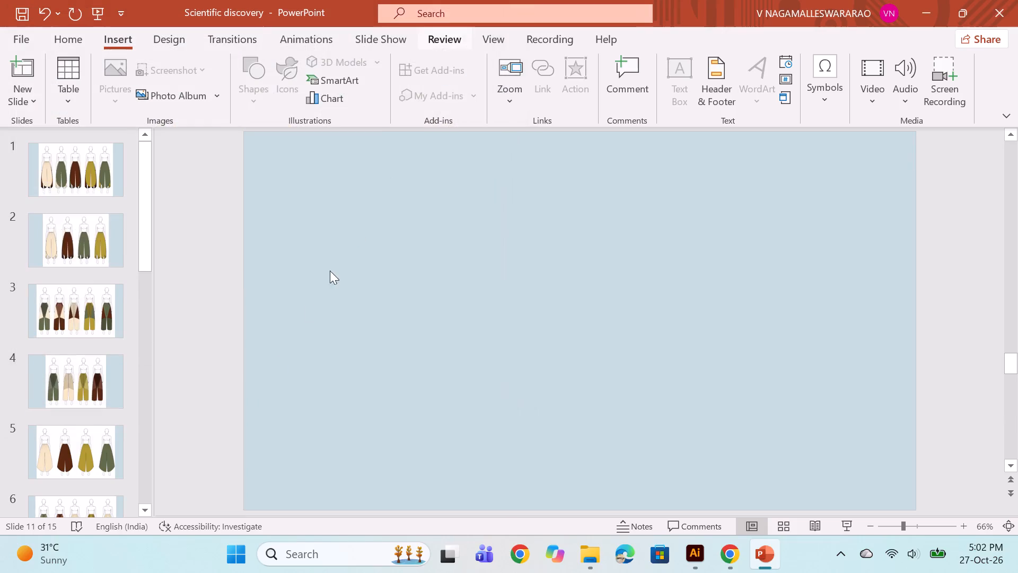
# Delete the five blank slides 11 to 15 after the last trouser slide.
pyautogui.scroll(-20, 139, 379)
pyautogui.scroll(-1, 139, 379)
pyautogui.press('BackSpace')
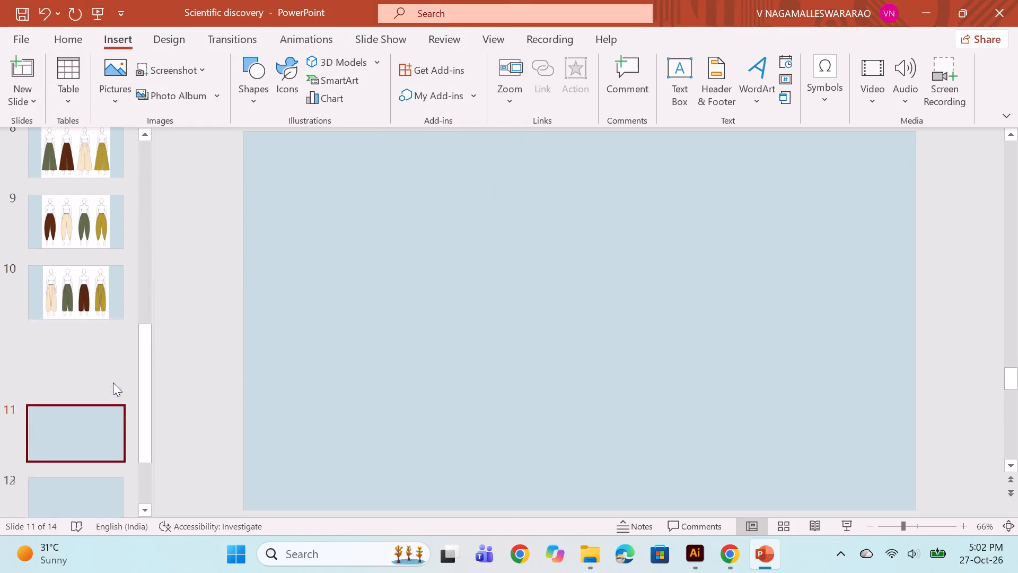
pyautogui.press('BackSpace')
pyautogui.press('BackSpace')
pyautogui.press('BackSpace')
pyautogui.press('BackSpace')
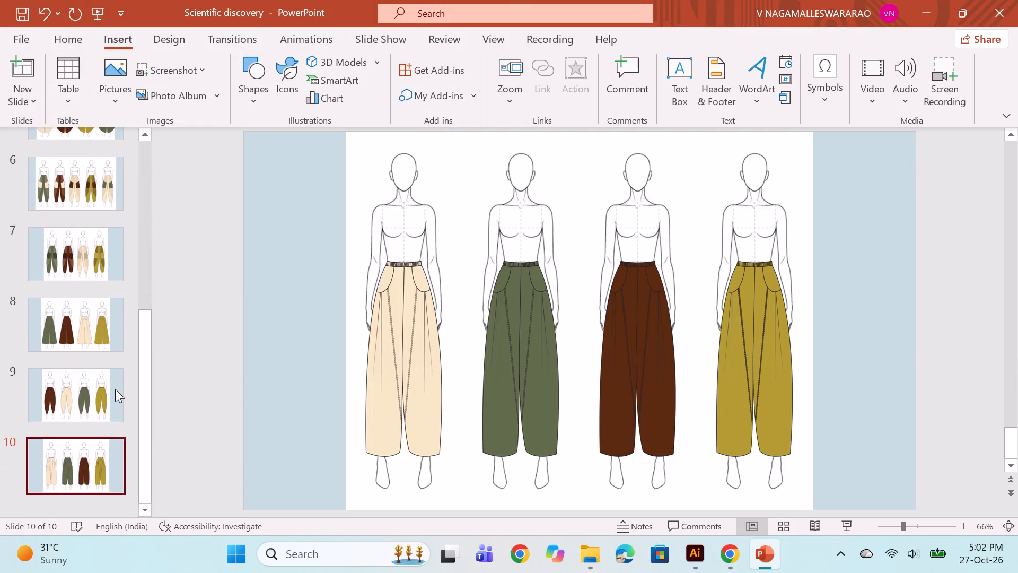
# Save the presentation as "Trouser colour variations" in the OneDrive Documents folder.
pyautogui.scroll(-4, 59, 366)
pyautogui.scroll(2, 61, 367)
pyautogui.scroll(-1, 58, 361)
pyautogui.scroll(11, 57, 358)
pyautogui.hotkey('ctrl', 's')
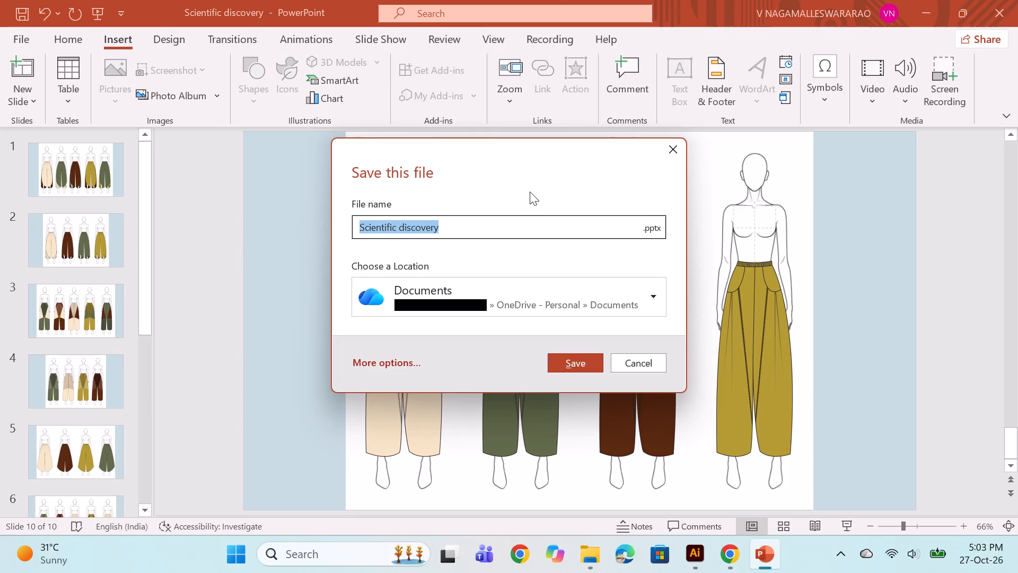
pyautogui.write('TR')
pyautogui.press('BackSpace')
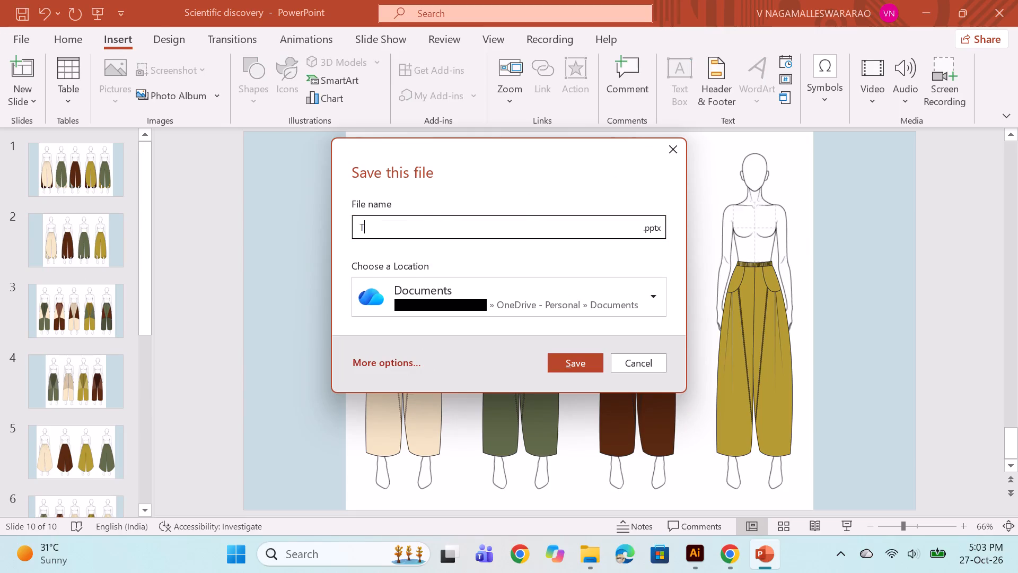
pyautogui.write('rouser')
pyautogui.press('space')
pyautogui.write('color variations')
pyautogui.click(412, 230)
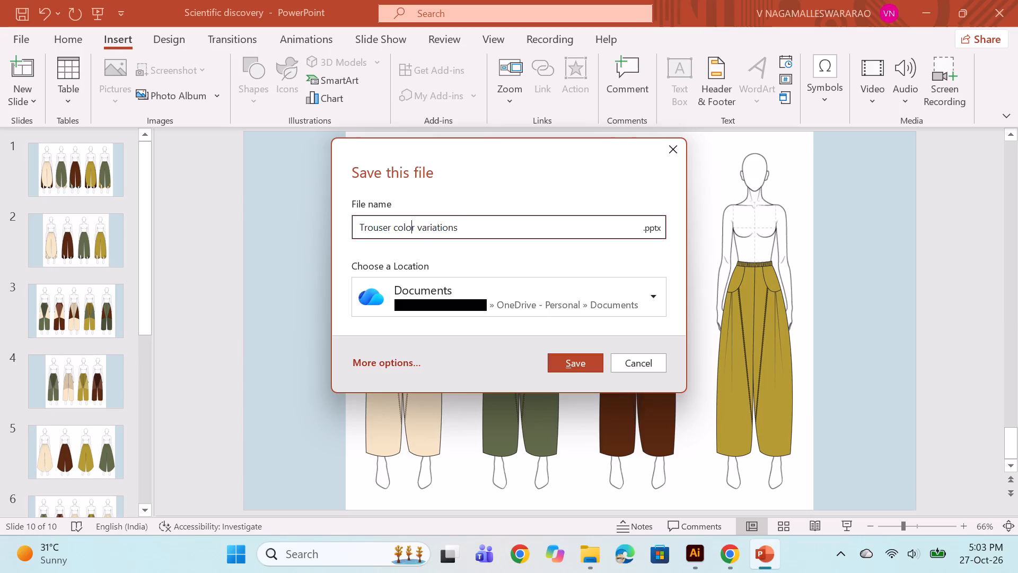
pyautogui.press('u')
pyautogui.click(567, 357)
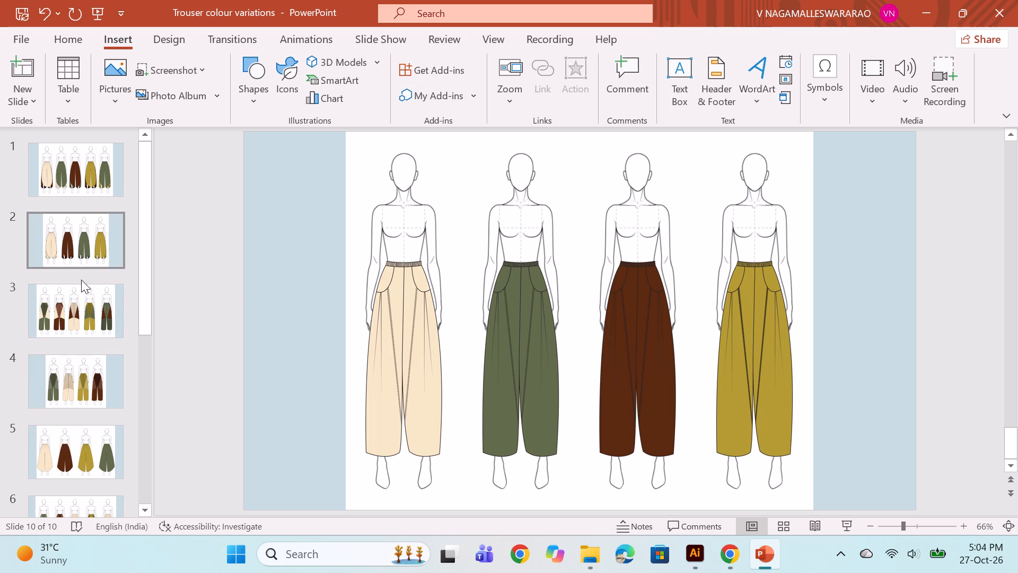
# Review the slide thumbnails and view the trouser slides from slide 1 to slide 4.
pyautogui.scroll(-13, 86, 289)
pyautogui.scroll(-2, 94, 401)
pyautogui.scroll(3, 94, 401)
pyautogui.scroll(-1, 94, 401)
pyautogui.scroll(12, 94, 401)
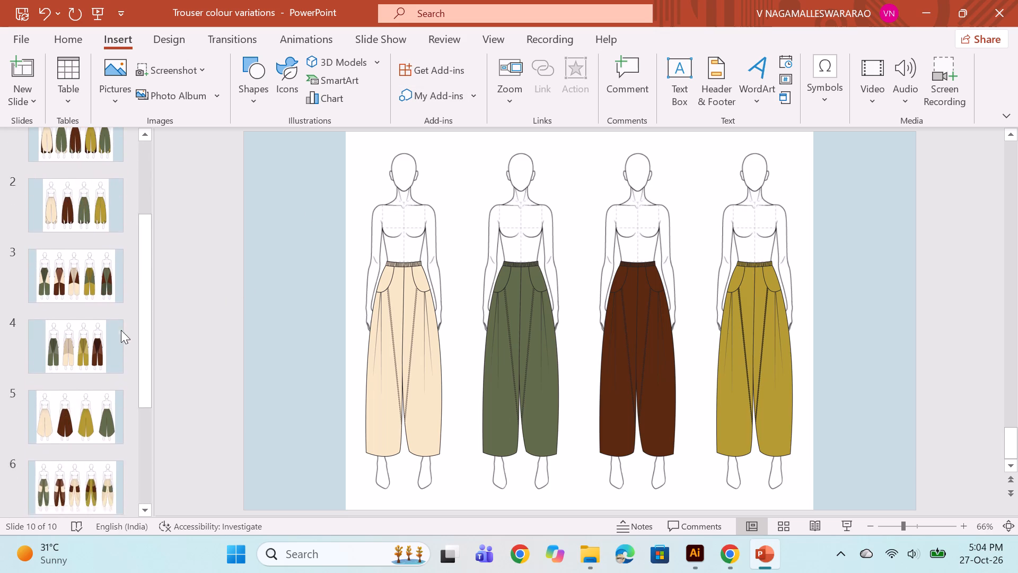
pyautogui.scroll(5, 121, 330)
pyautogui.click(98, 190)
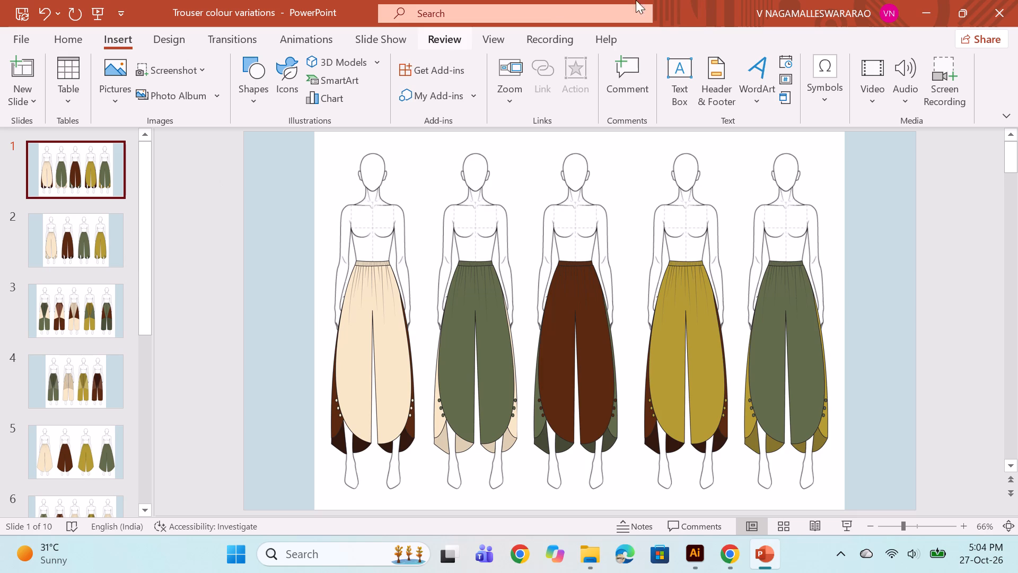
pyautogui.scroll(-10, 413, 371)
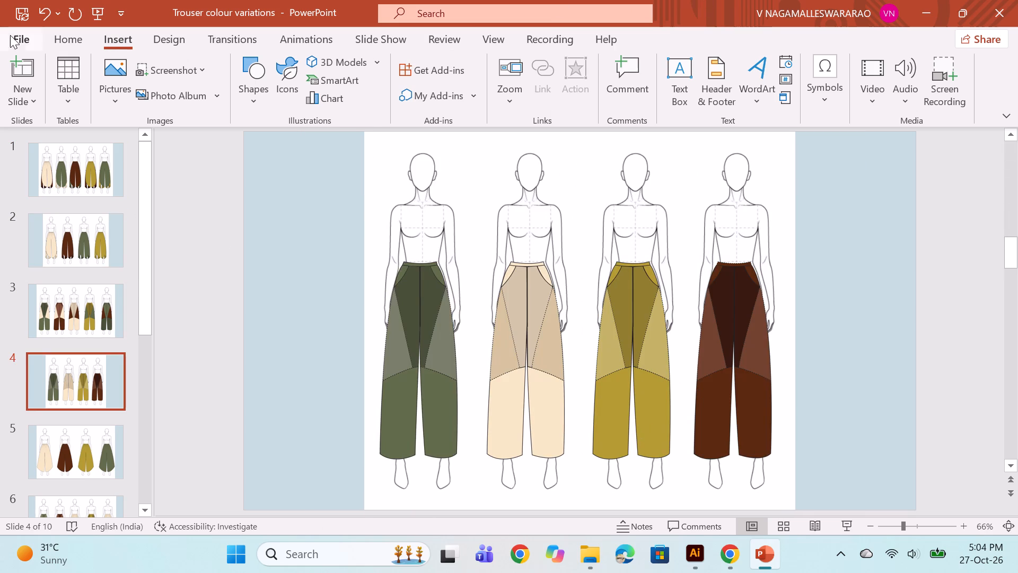
# Save the Trouser colour variations presentation again.
pyautogui.hotkey('ctrl', 's')
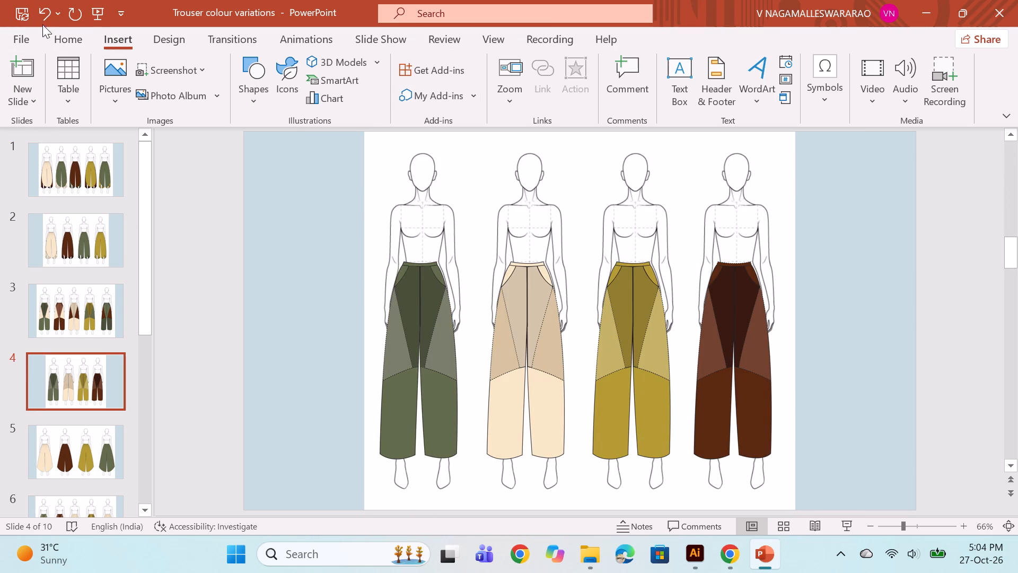
pyautogui.click(51, 34)
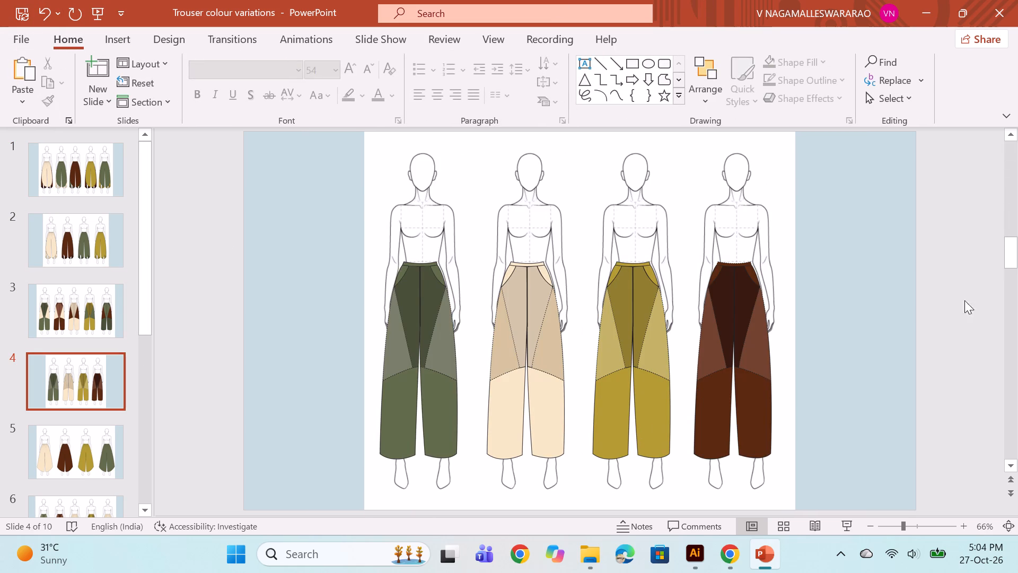
# Minimise the presentation and the khadi,cotton trouser silhouettes folder window to reach the desktop.
pyautogui.click(920, 6)
pyautogui.scroll(-7, 684, 262)
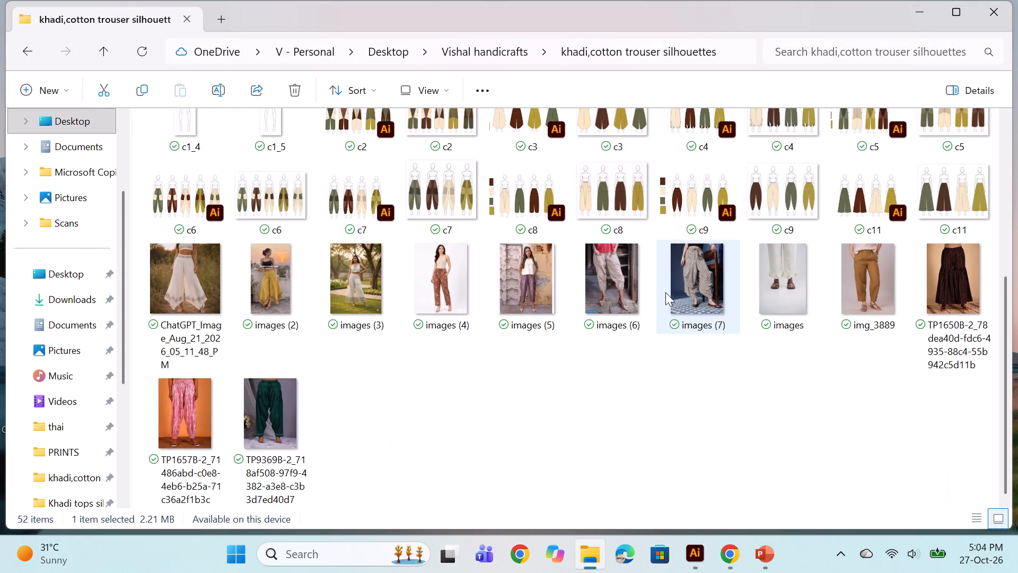
pyautogui.scroll(16, 505, 403)
pyautogui.click(932, 16)
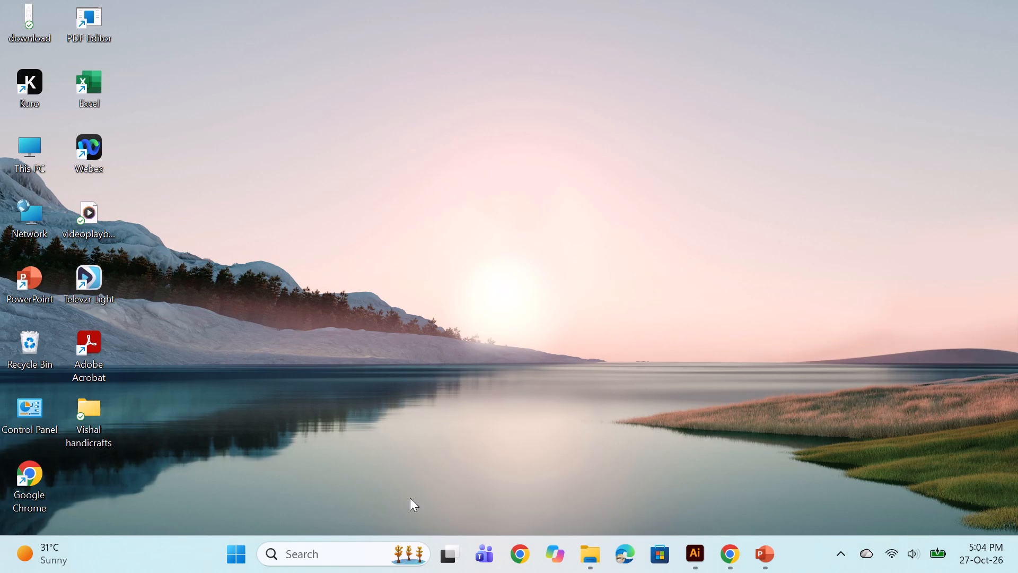
# Open the Documents folder in File Explorer, where the Trouser colour variations presentation is saved.
pyautogui.doubleClick(595, 566)
pyautogui.click(591, 557)
pyautogui.click(39, 309)
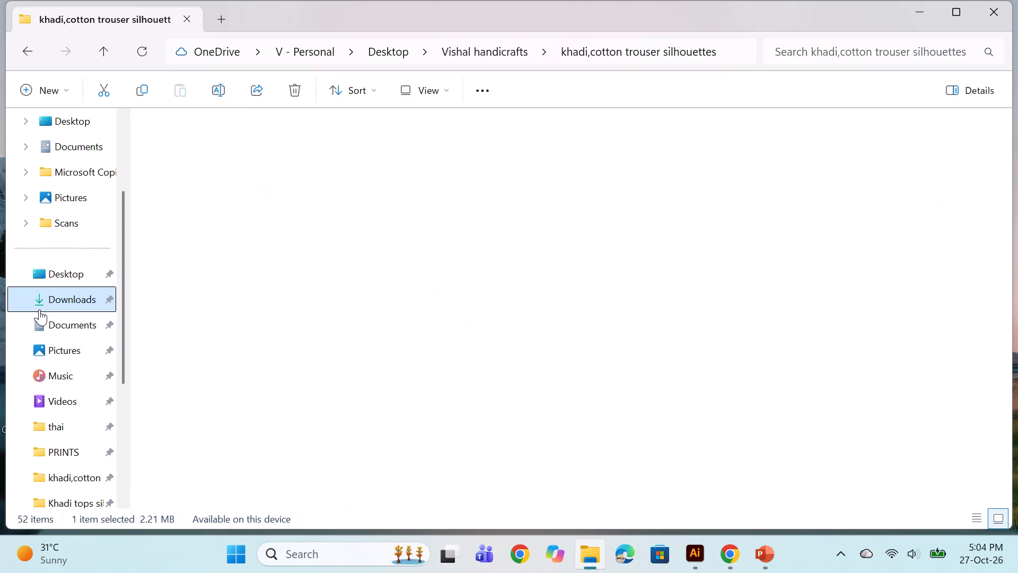
pyautogui.click(44, 331)
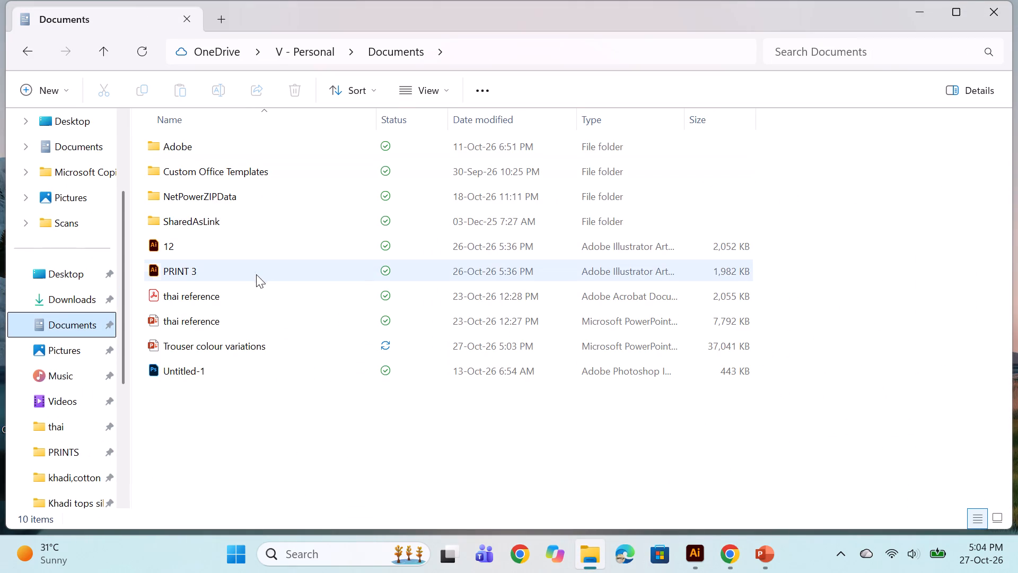
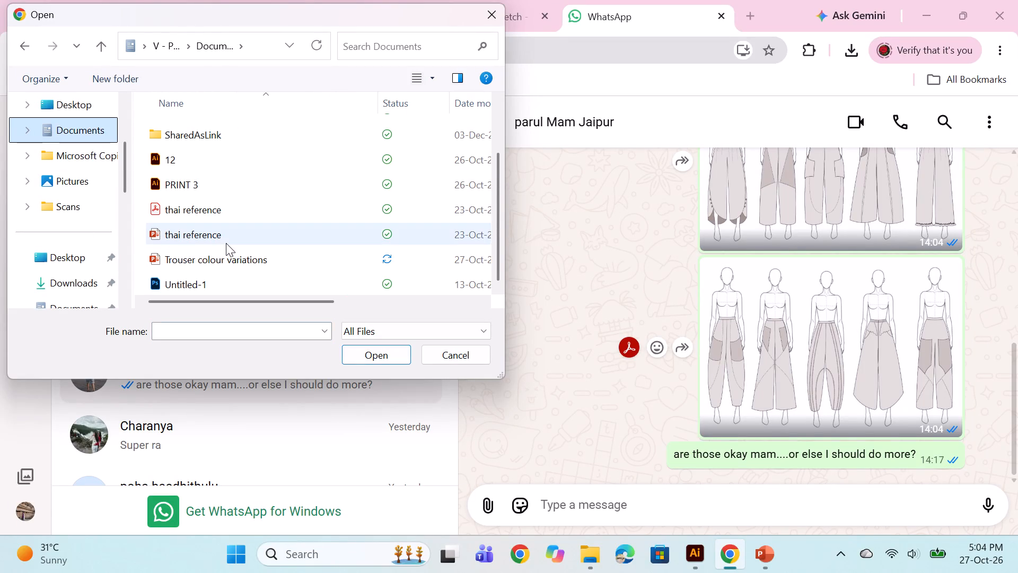
# Try to attach the Trouser colour variations presentation from the Documents folder to the open WhatsApp chat.
pyautogui.click(207, 265)
pyautogui.click(355, 355)
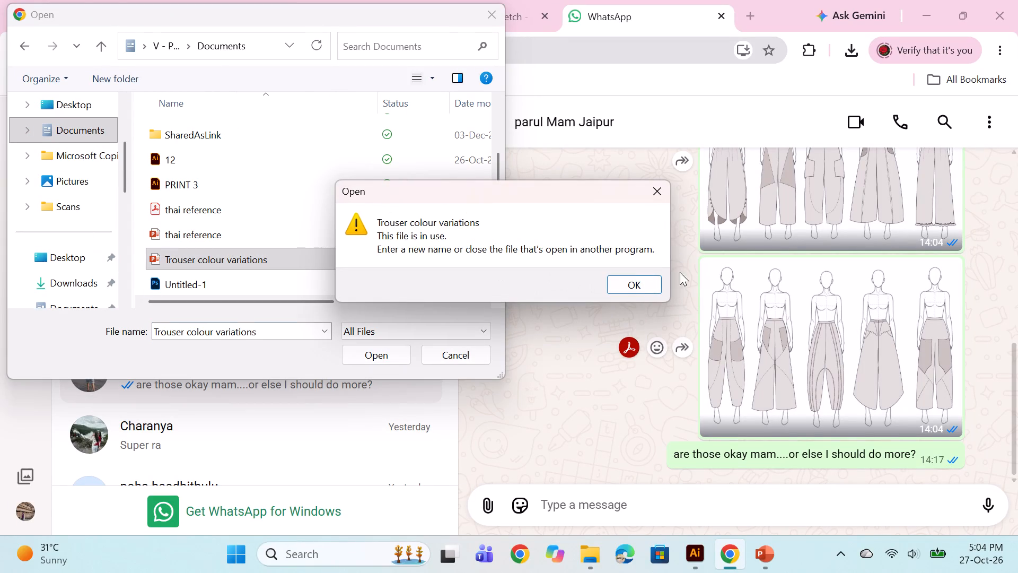
pyautogui.click(638, 281)
# Switch to PowerPoint and close the Trouser colour variations presentation.
pyautogui.click(761, 559)
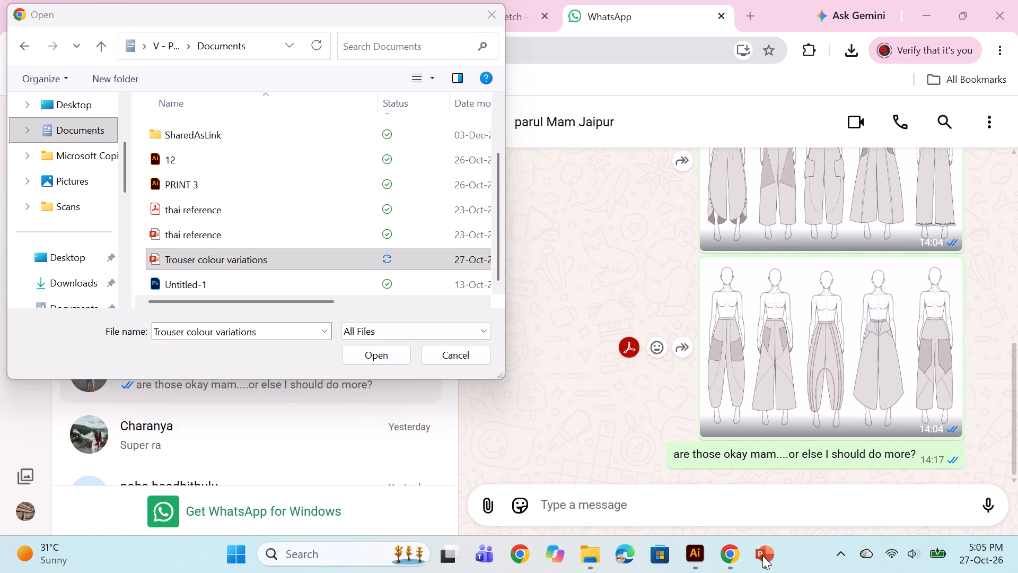
pyautogui.click(762, 555)
pyautogui.click(1016, 9)
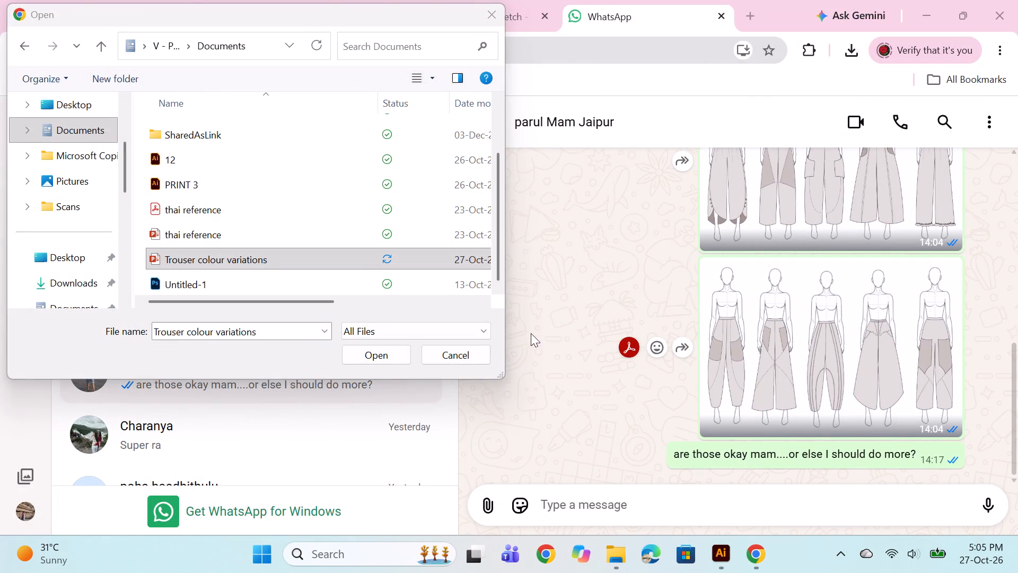